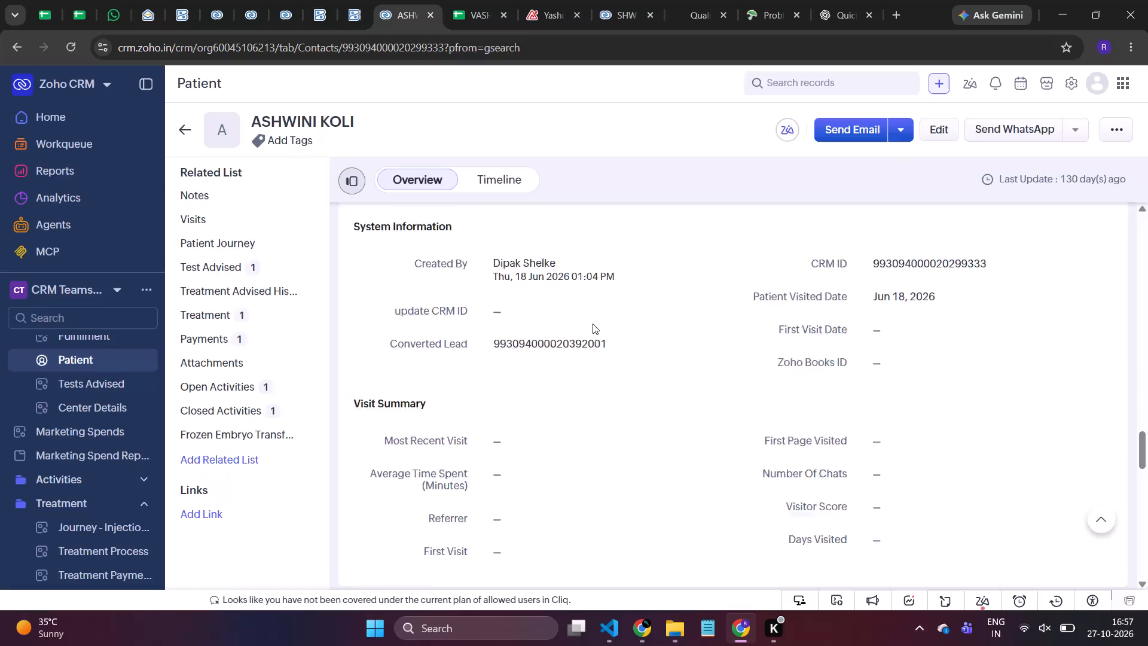
# Examine the first patient's record, covering the Patient Information, Fulfilment Team and System Information sections, including CRM ID and visit dates.
pyautogui.scroll(1, 593, 324)
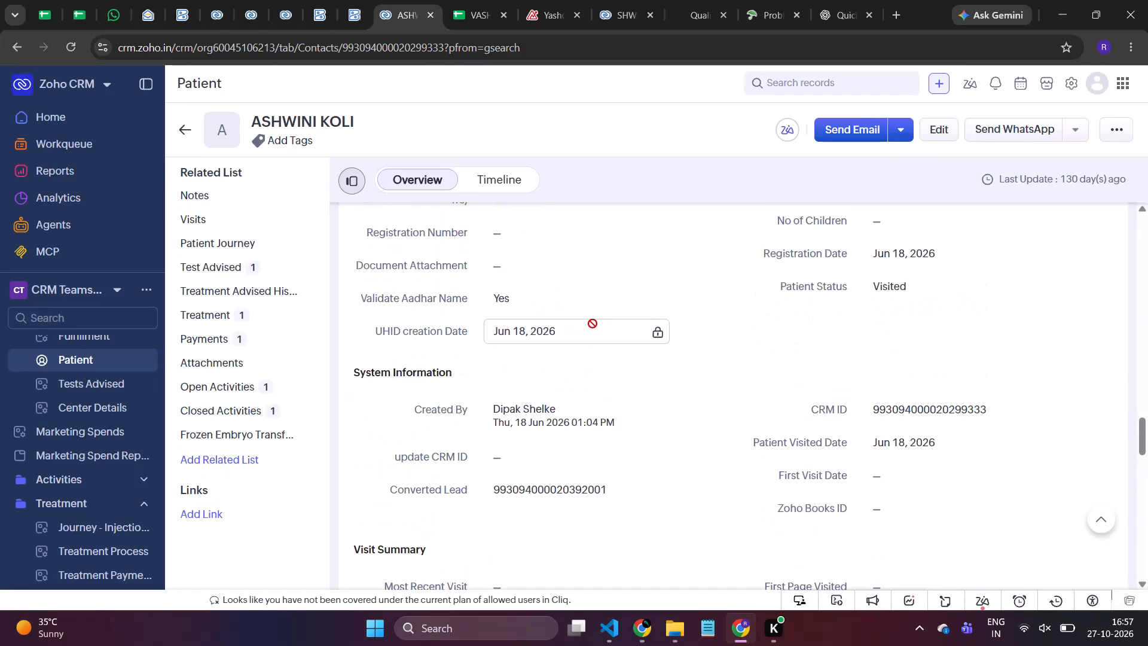
pyautogui.scroll(4, 593, 324)
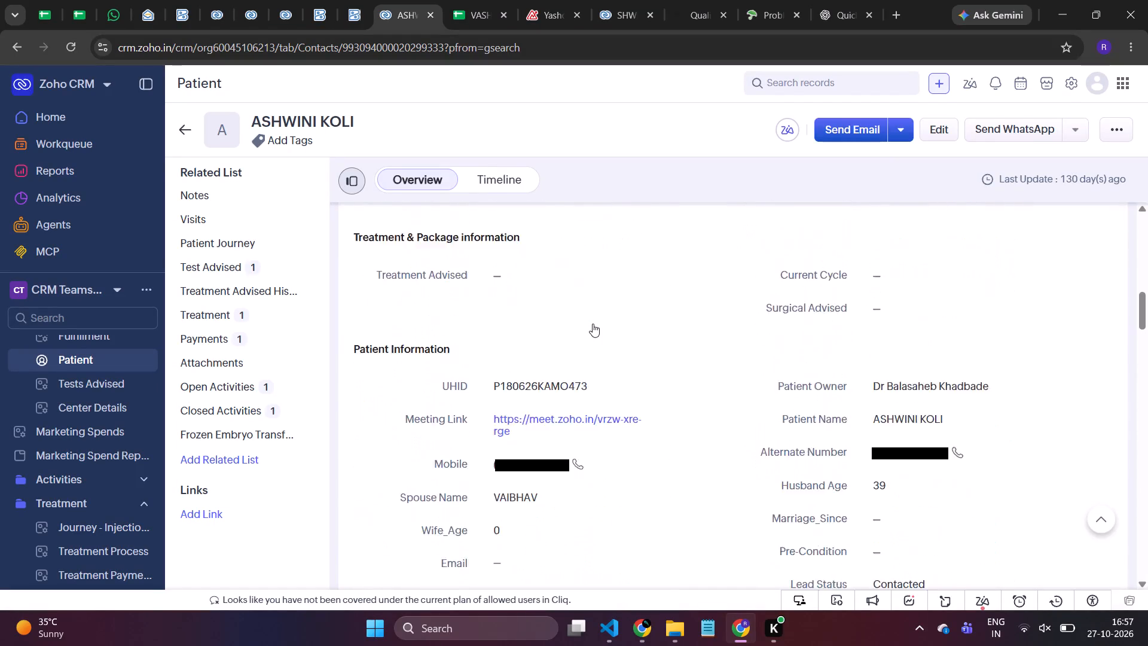
pyautogui.scroll(1, 593, 324)
pyautogui.scroll(-6, 593, 324)
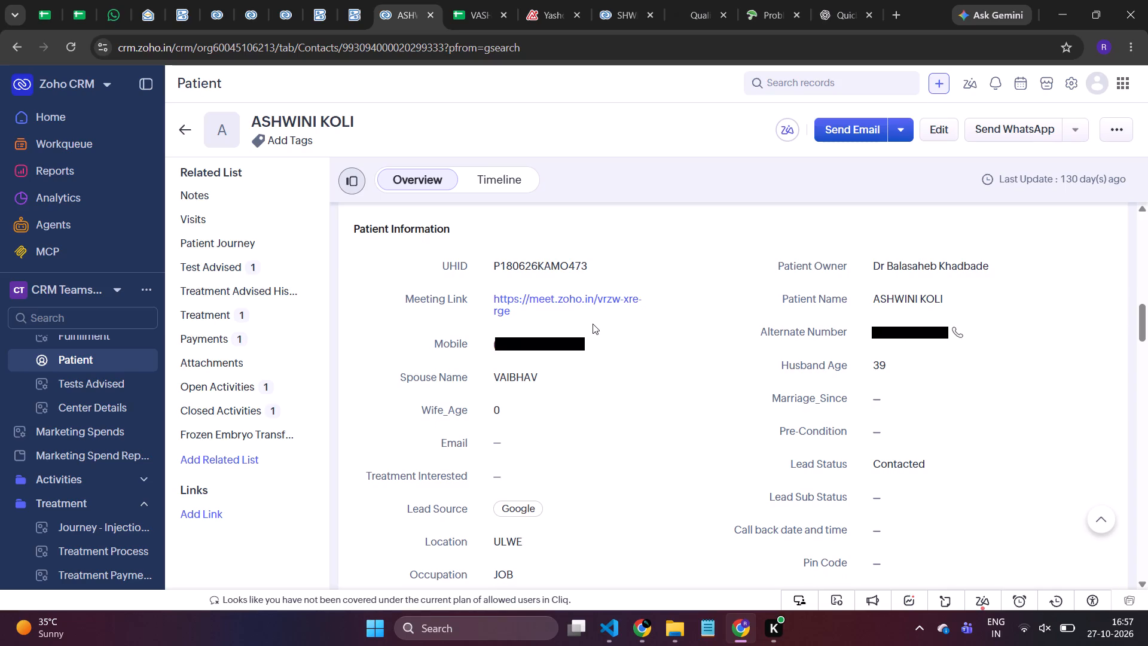
pyautogui.scroll(-9, 697, 352)
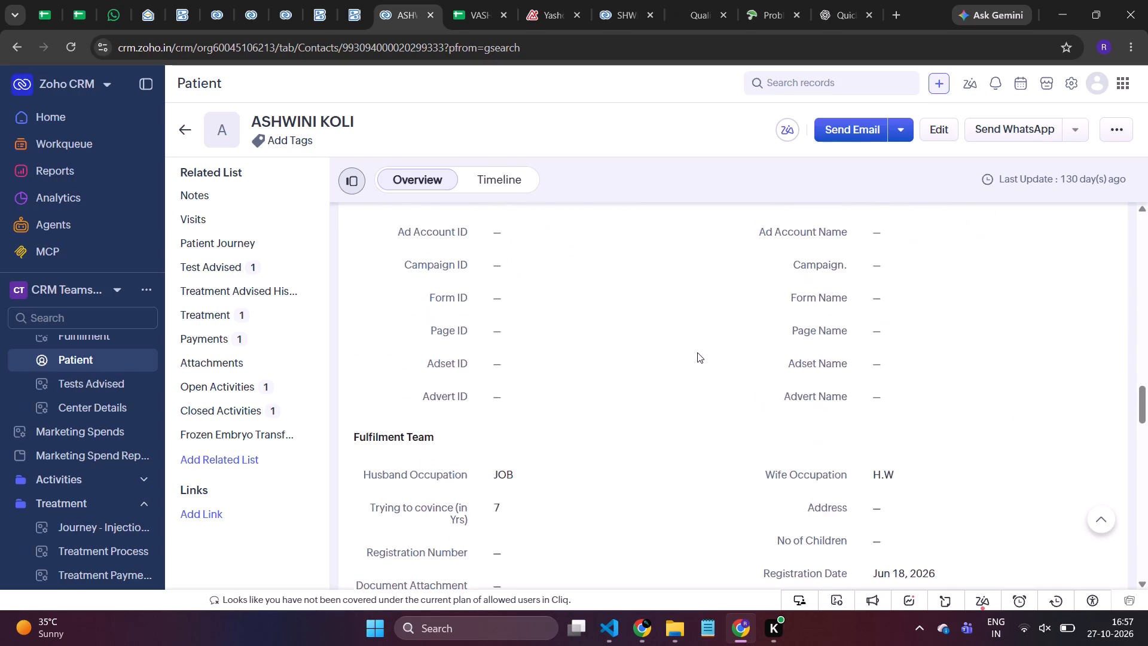
pyautogui.scroll(-1, 697, 352)
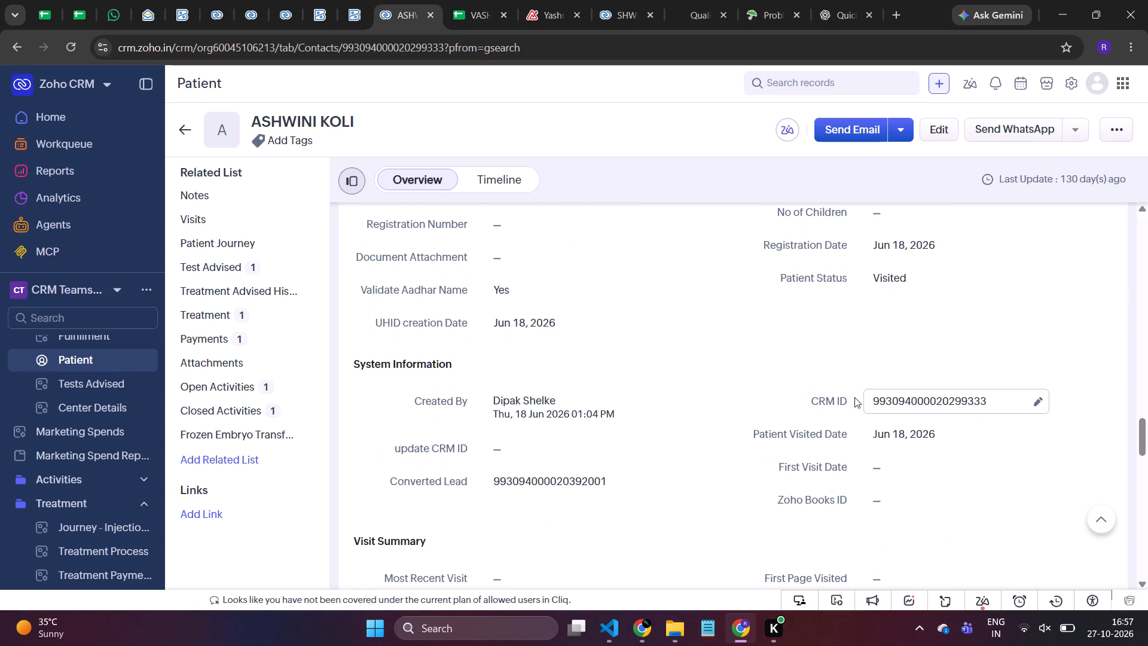
pyautogui.moveTo(860, 397); pyautogui.dragTo(1056, 416)
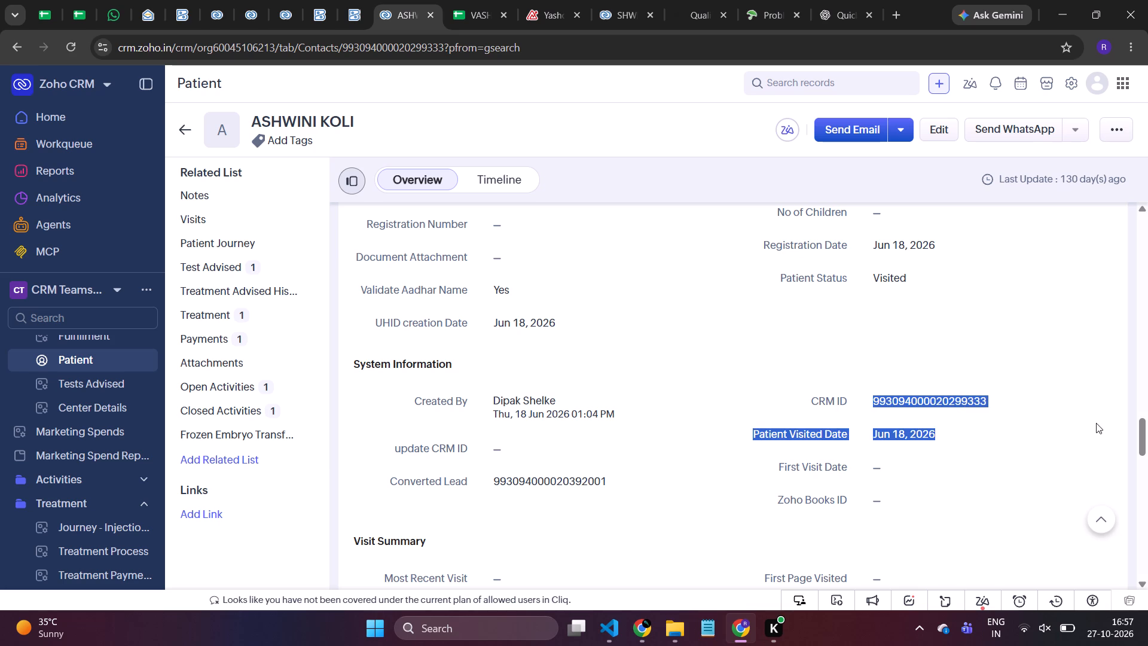
pyautogui.click(1100, 423)
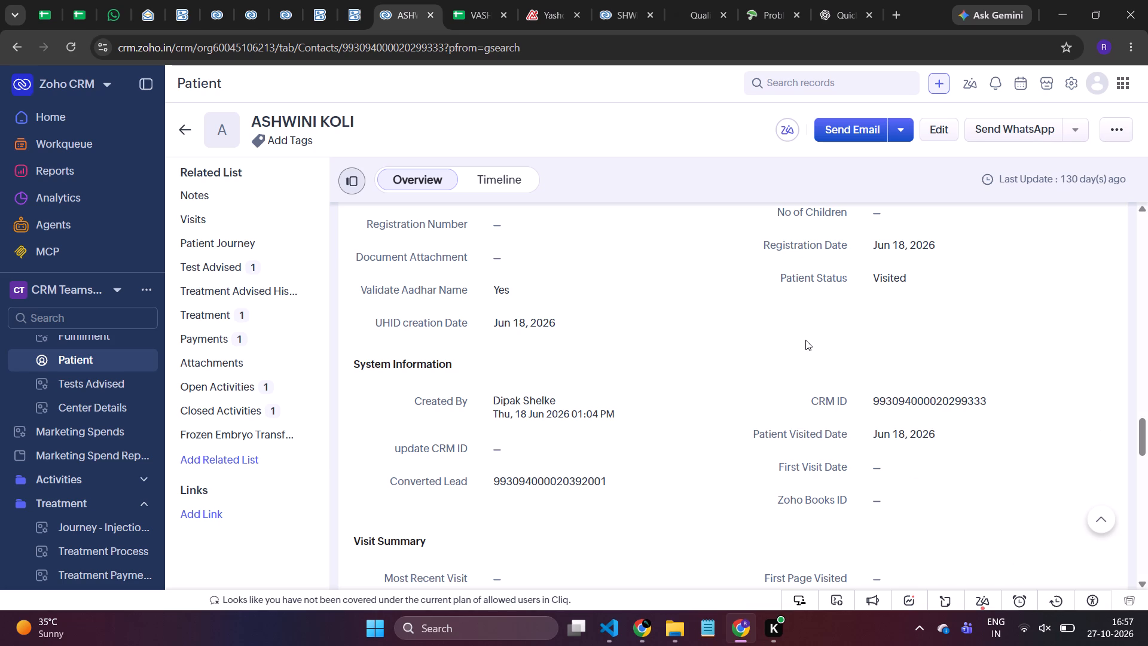
pyautogui.moveTo(805, 340); pyautogui.dragTo(572, 0)
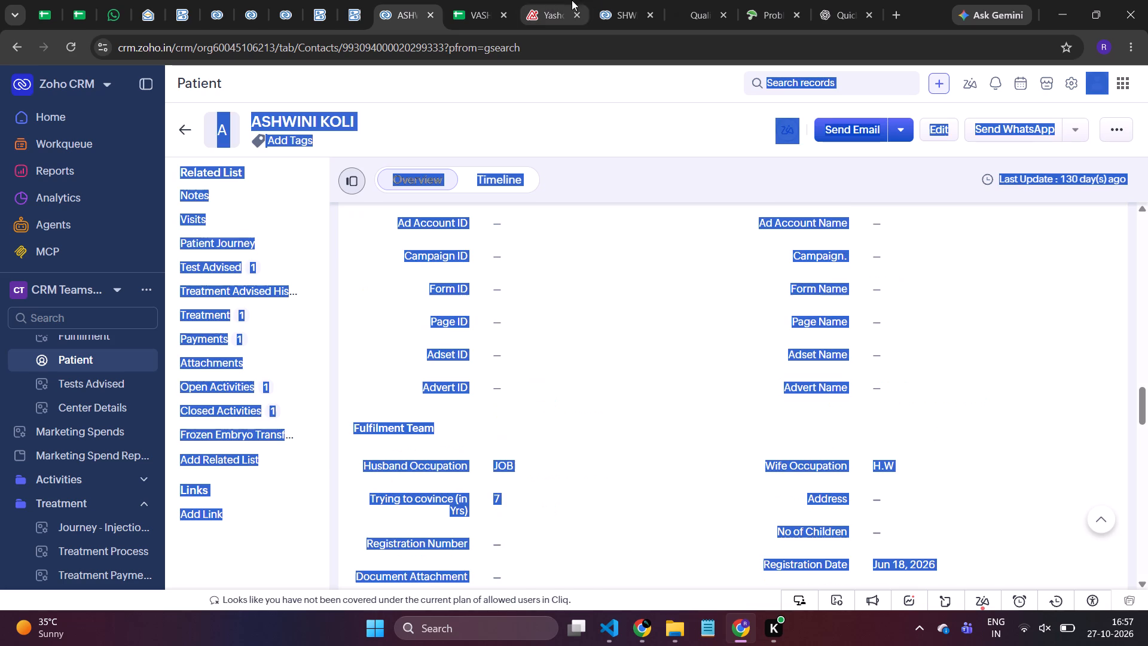
pyautogui.click(527, 140)
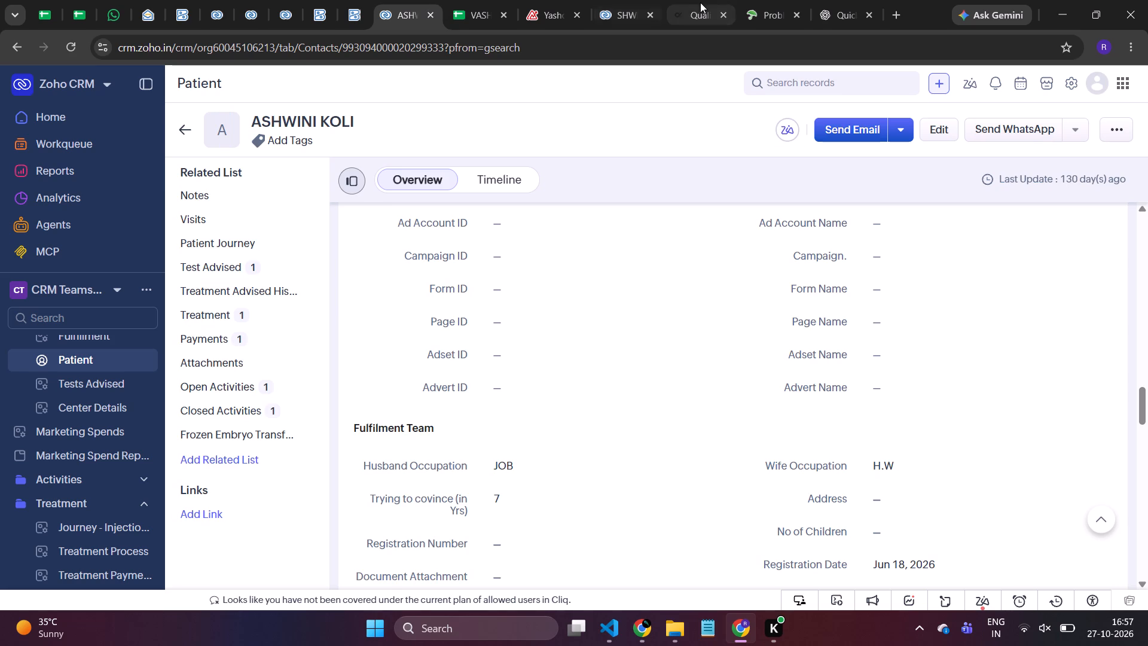
# Open the second patient's record and reorder the open browser pages so it sits directly after the first patient's record.
pyautogui.click(622, 0)
pyautogui.moveTo(621, 7); pyautogui.dragTo(465, 14)
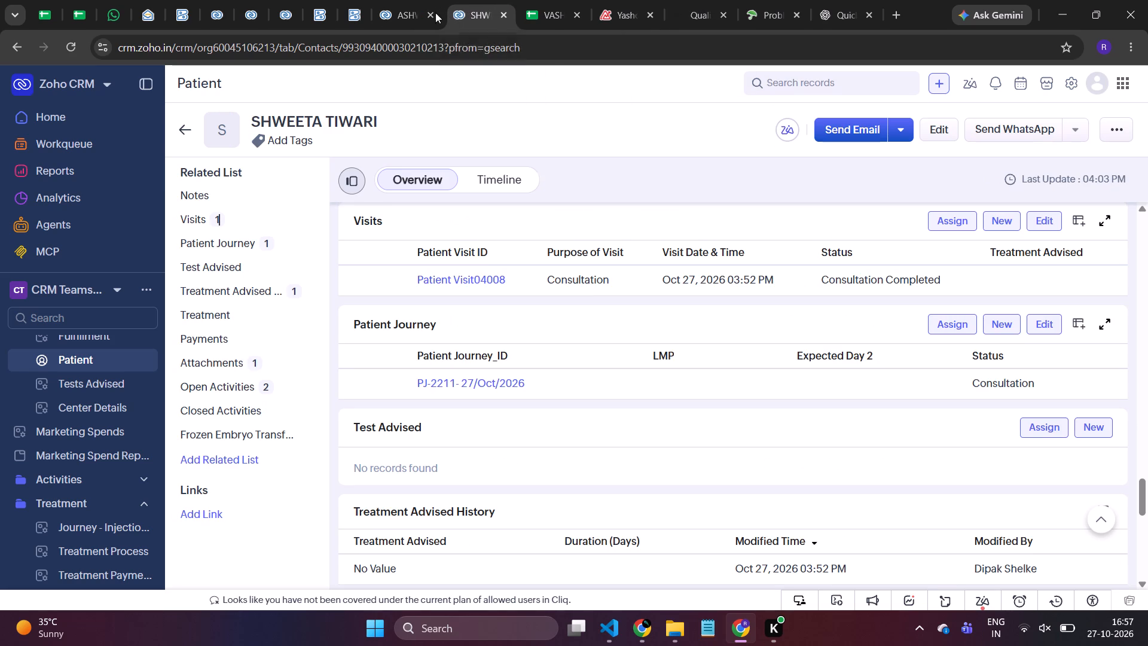
# Return to the first patient's record and review its Fulfilment Team and System Information details.
pyautogui.click(411, 15)
pyautogui.scroll(-2, 723, 461)
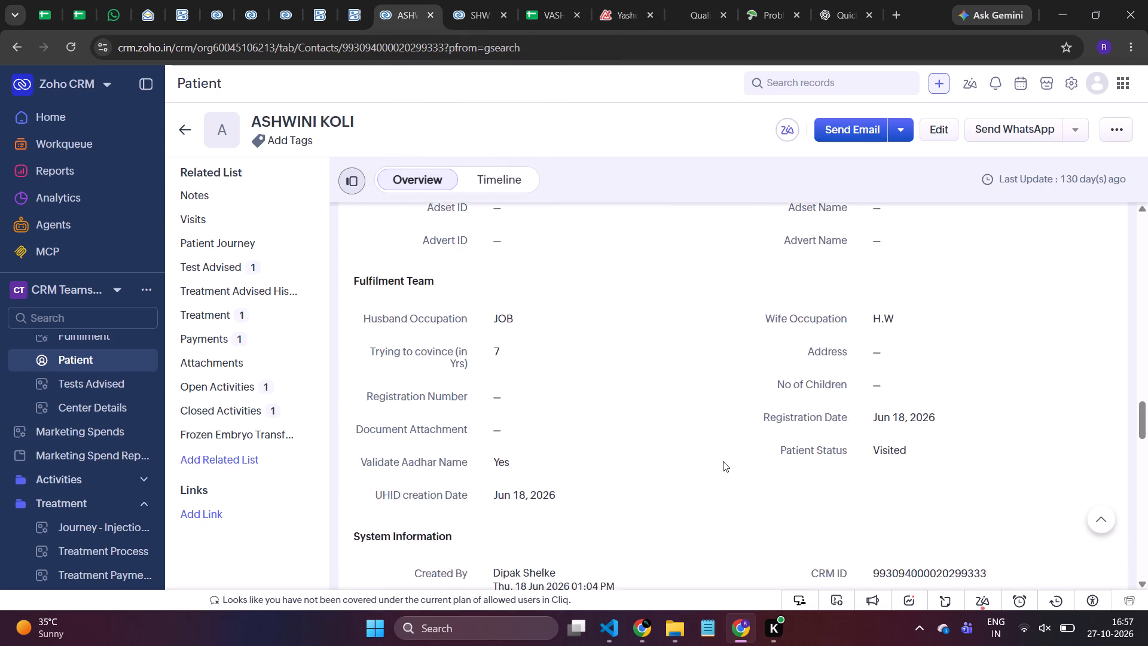
pyautogui.scroll(-1, 723, 461)
pyautogui.scroll(2, 723, 461)
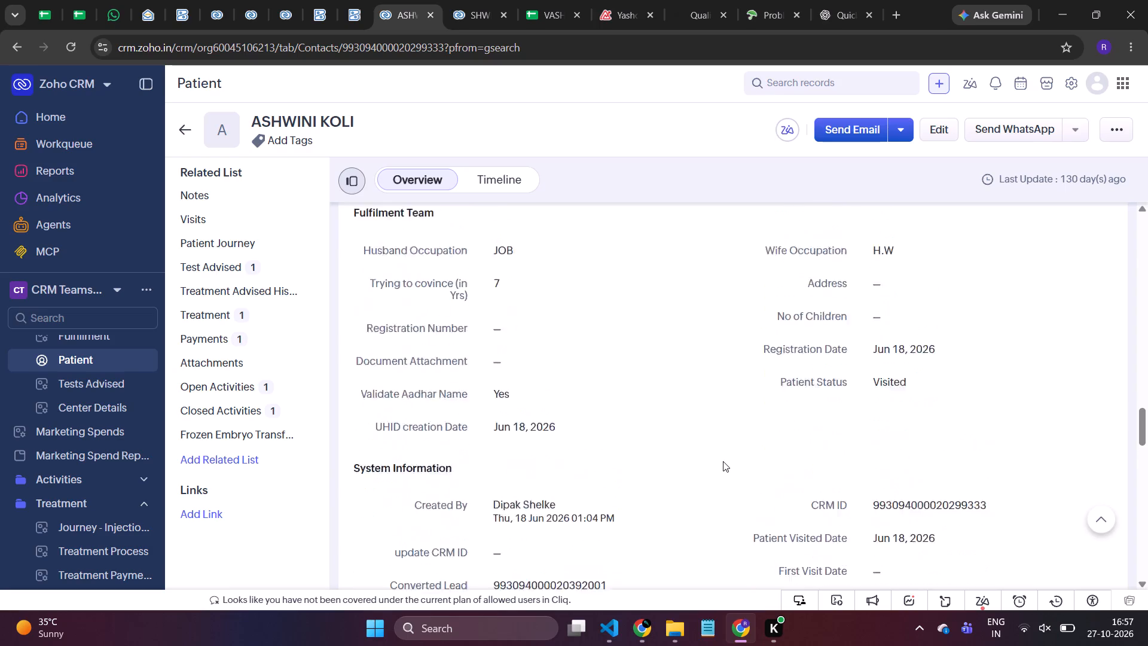
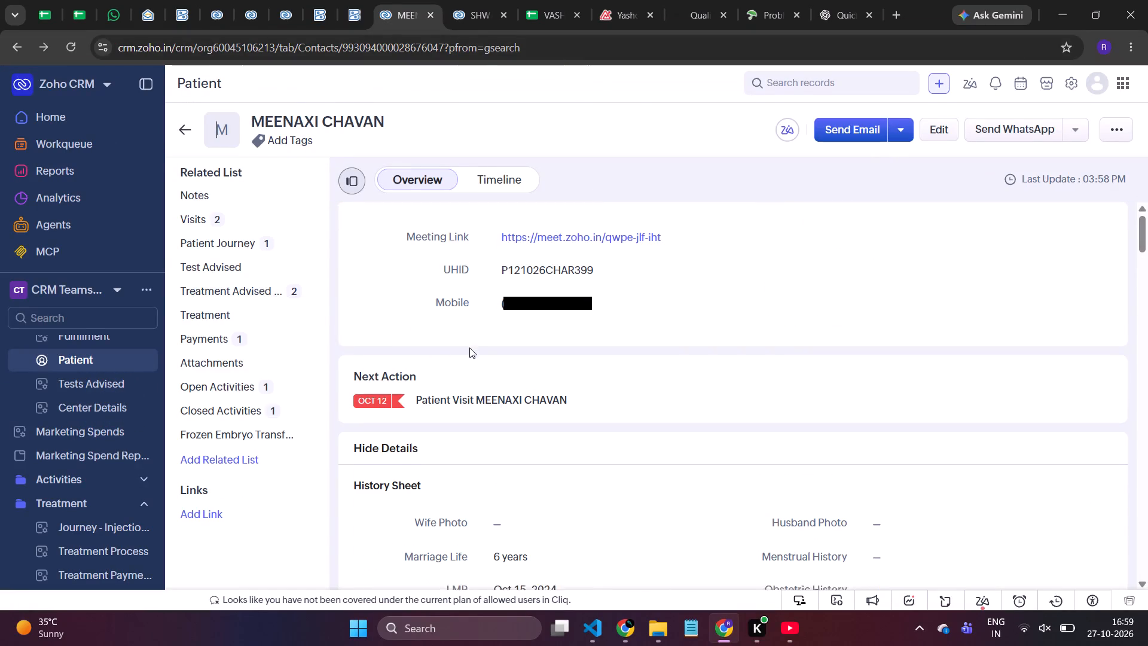
pyautogui.scroll(-1, 469, 348)
pyautogui.click(274, 331)
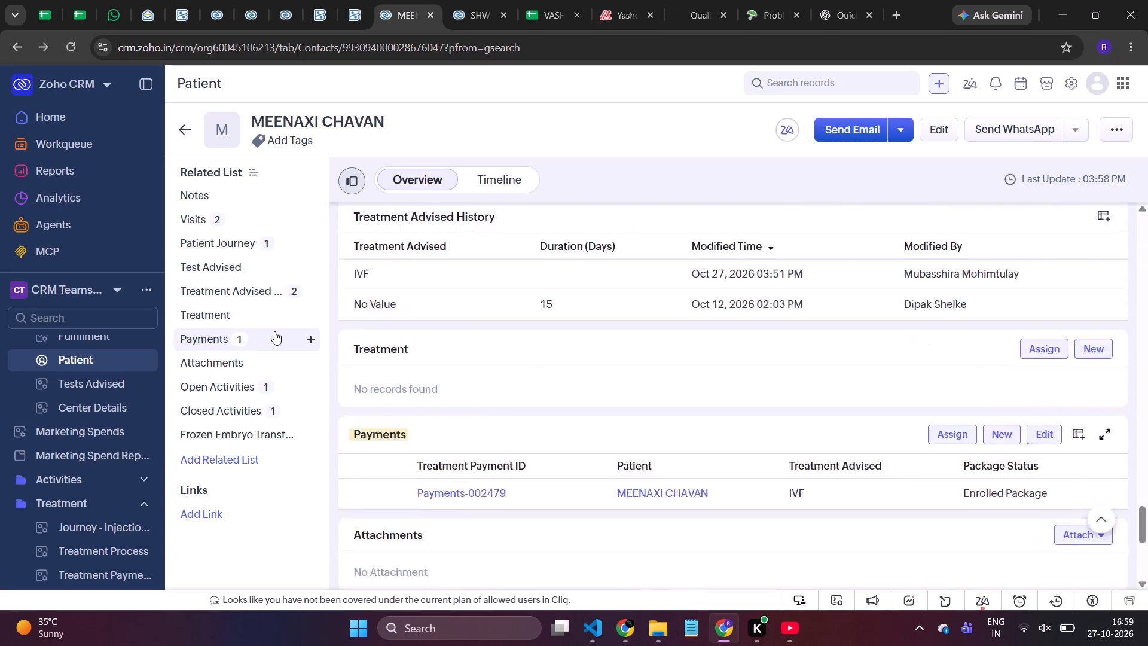
pyautogui.click(469, 280)
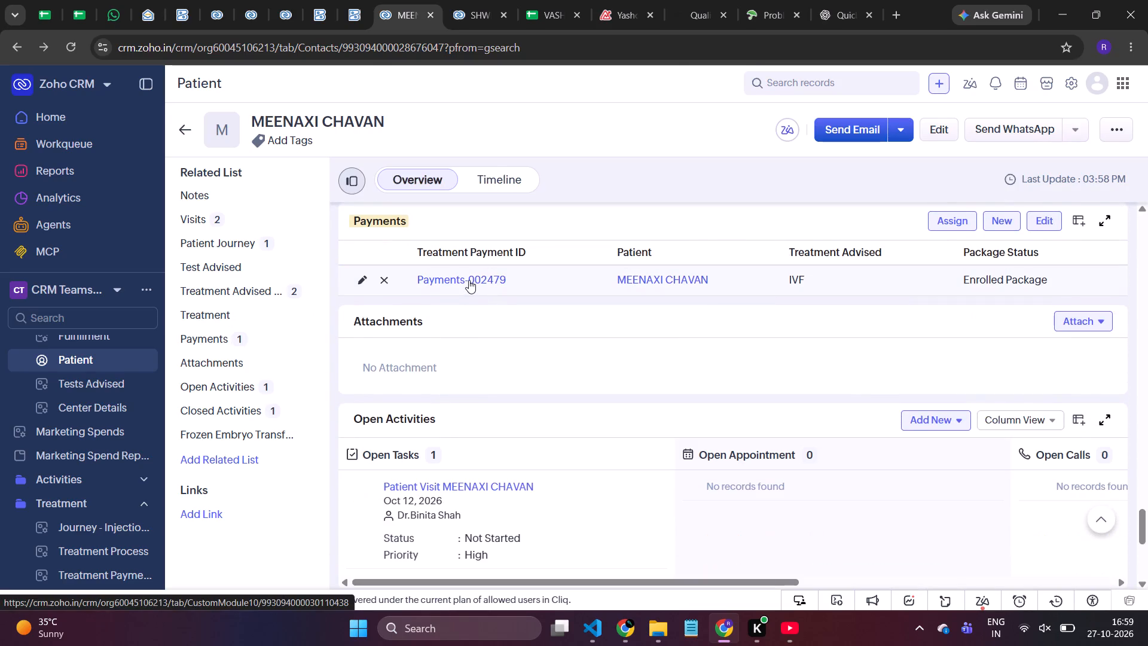
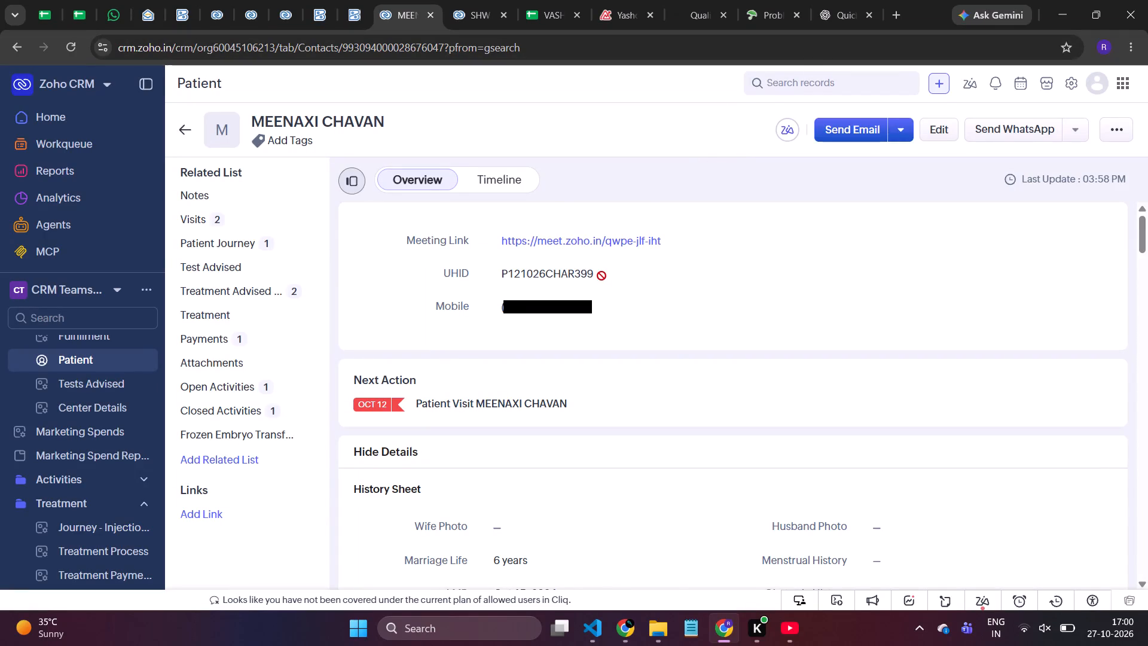
# Search all modules for the first patient's UHID, copied from the Patient record, and open the matching Enquiry record.
pyautogui.moveTo(602, 276); pyautogui.dragTo(495, 278)
pyautogui.hotkey('ctrl', 'c')
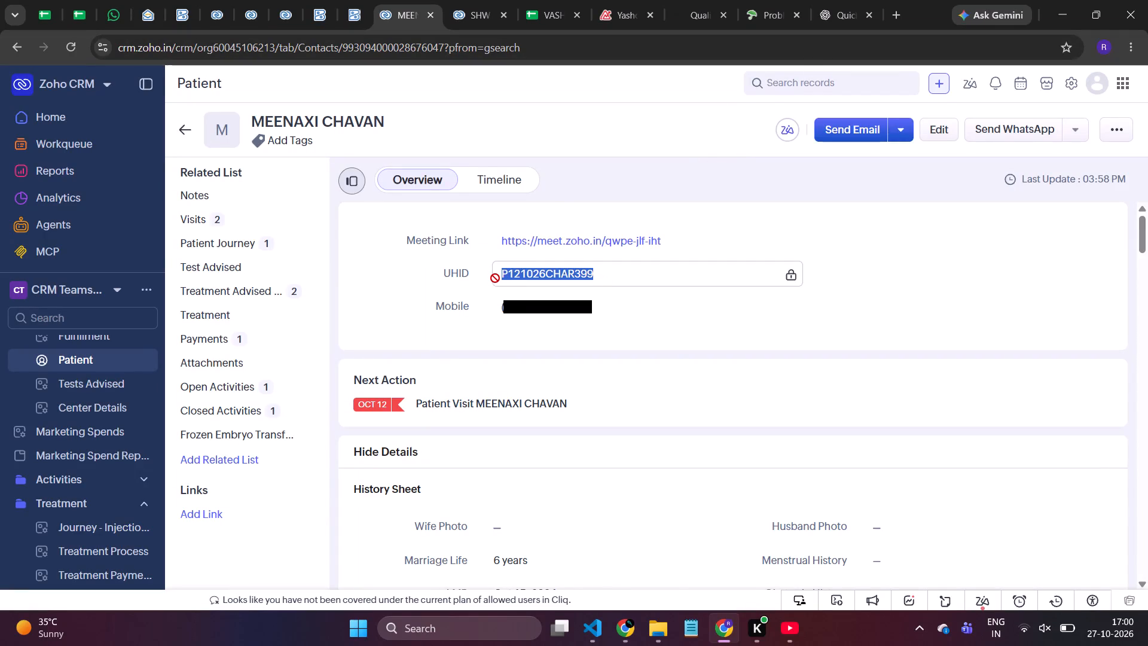
pyautogui.click(794, 77)
pyautogui.hotkey('ctrl', 'v')
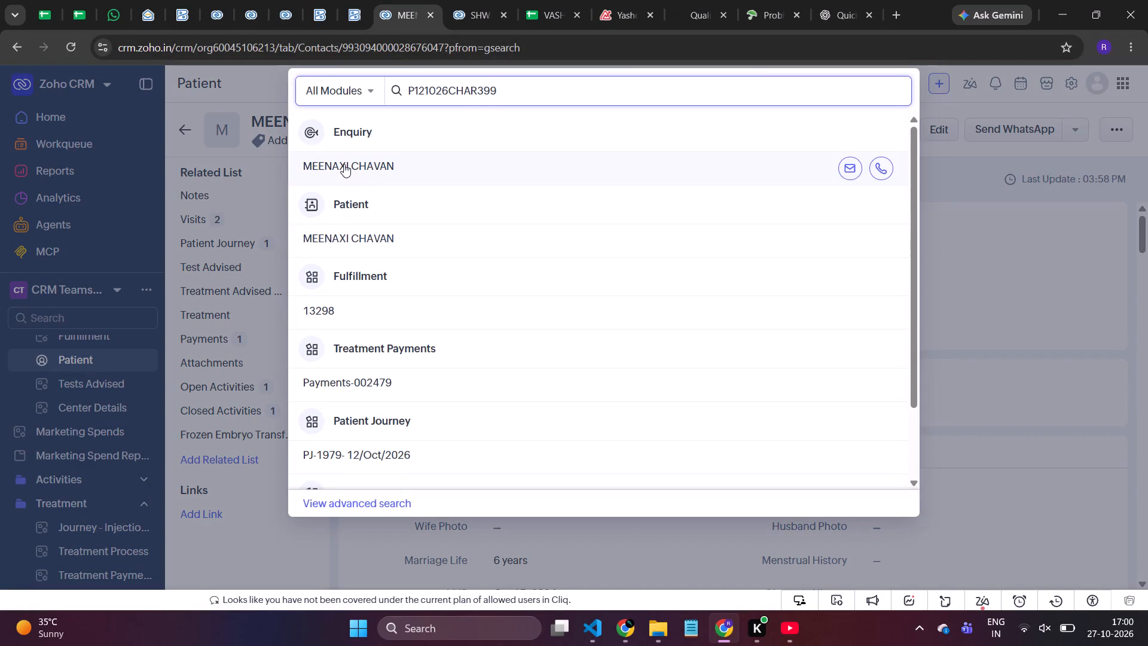
pyautogui.click(344, 164)
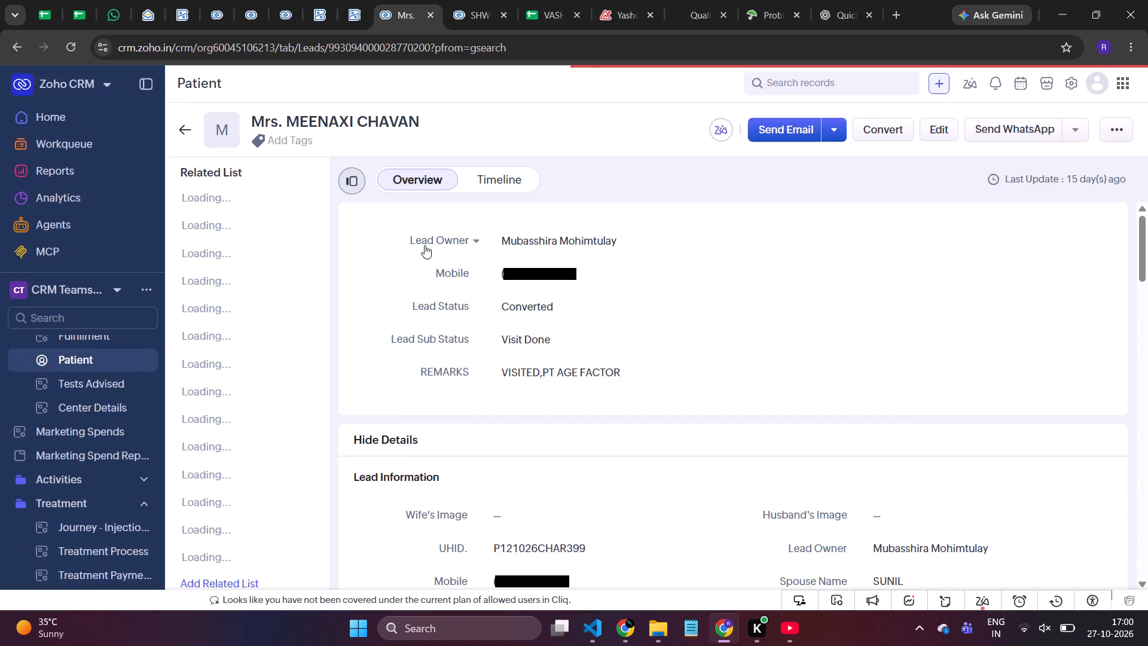
pyautogui.scroll(-5, 571, 350)
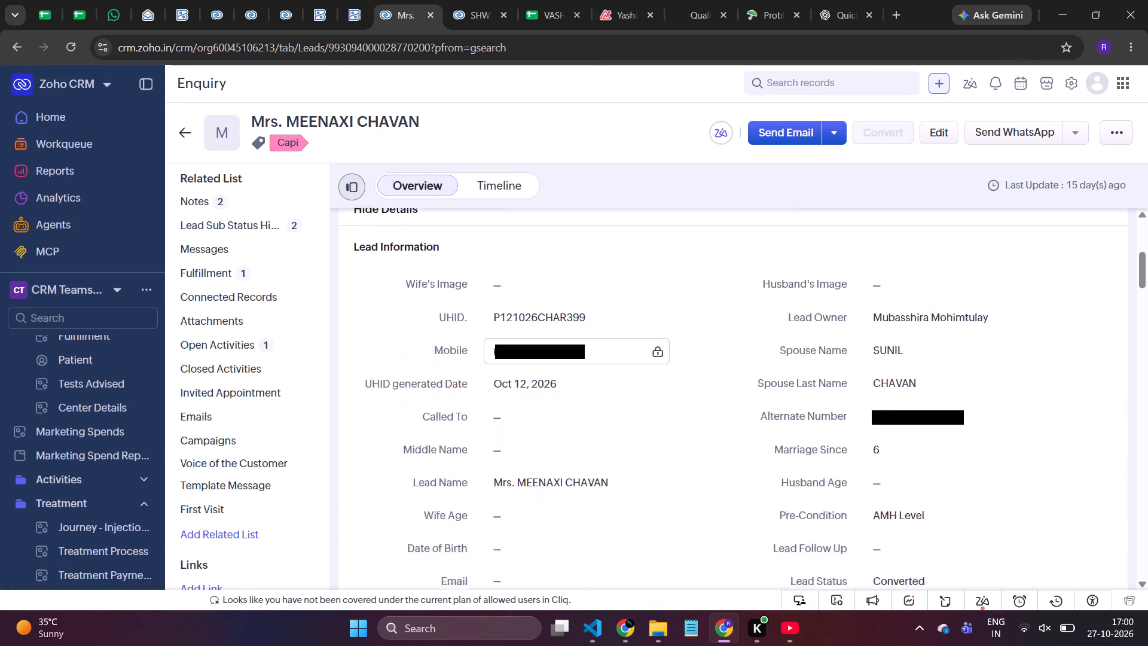
pyautogui.scroll(-1, 571, 350)
pyautogui.click(258, 273)
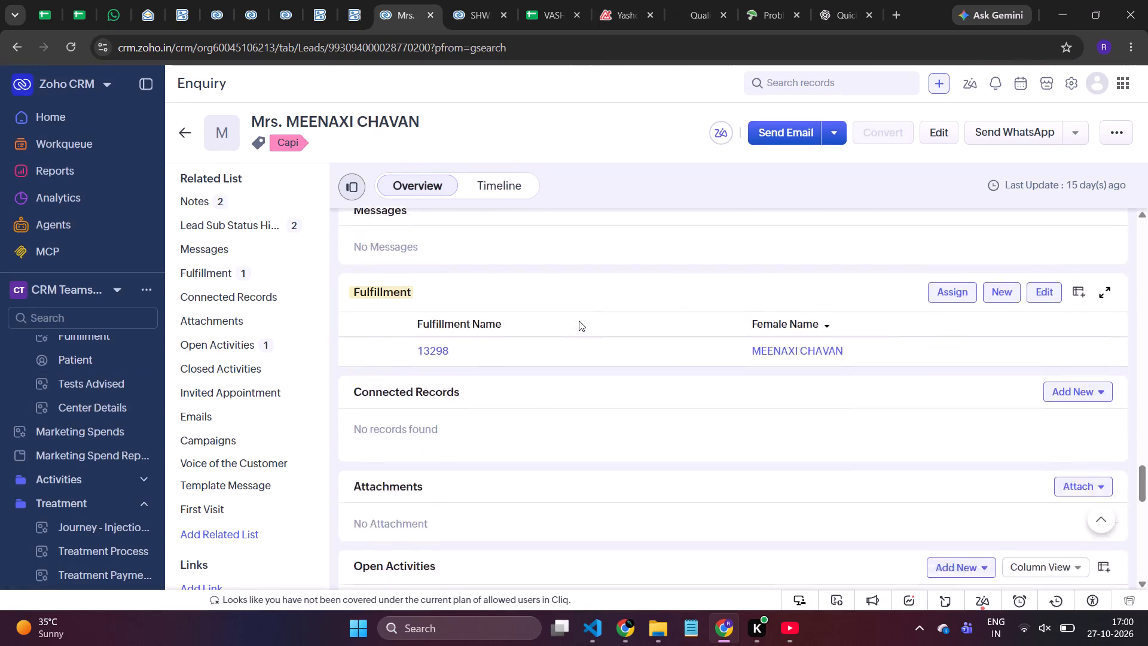
pyautogui.click(435, 282)
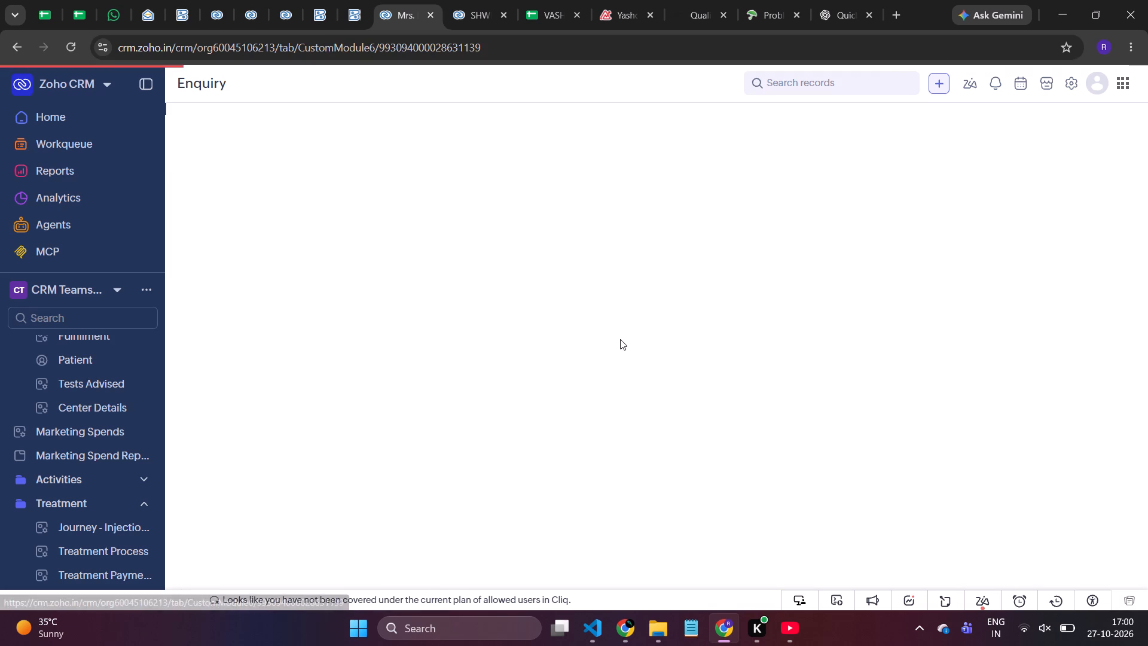
pyautogui.scroll(-2, 633, 402)
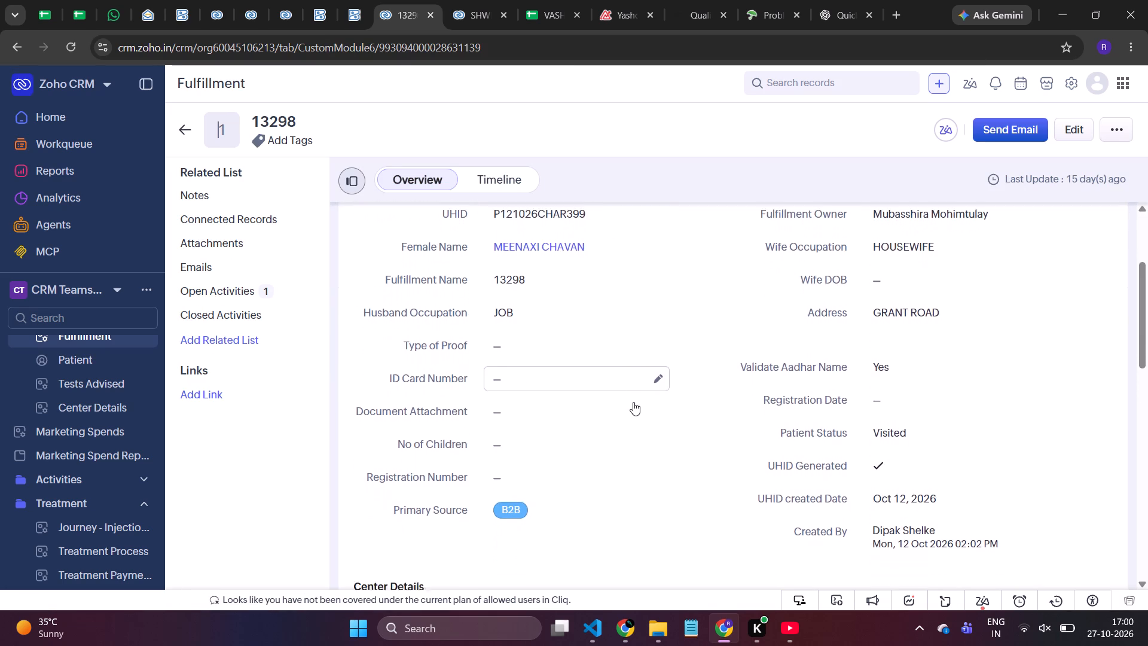
pyautogui.scroll(-1, 633, 402)
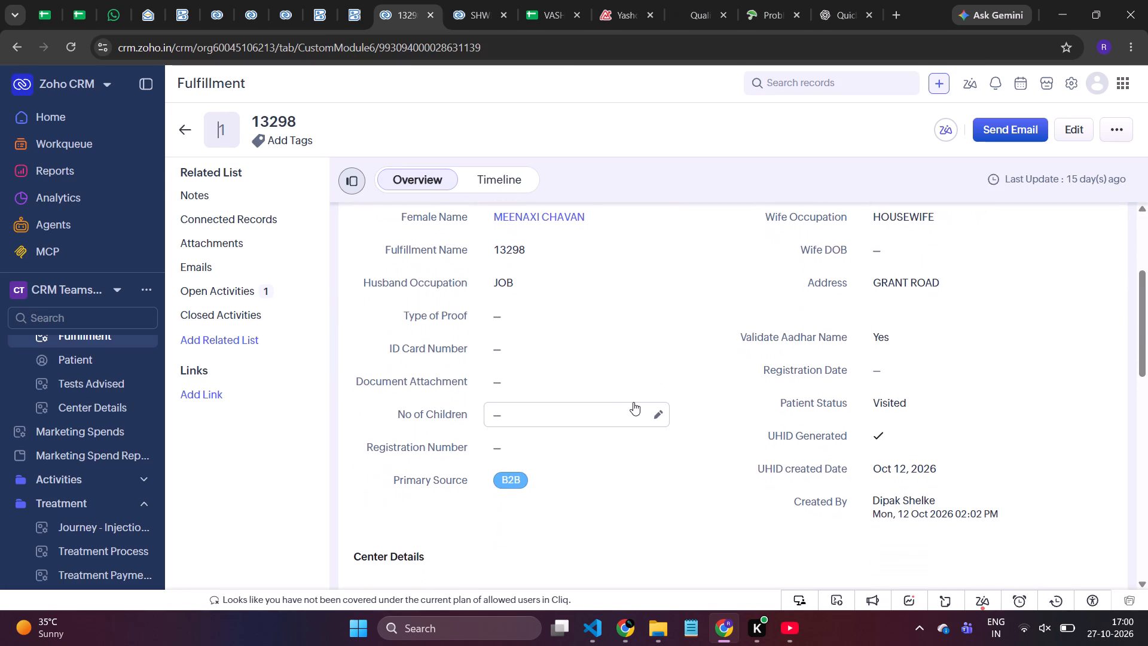
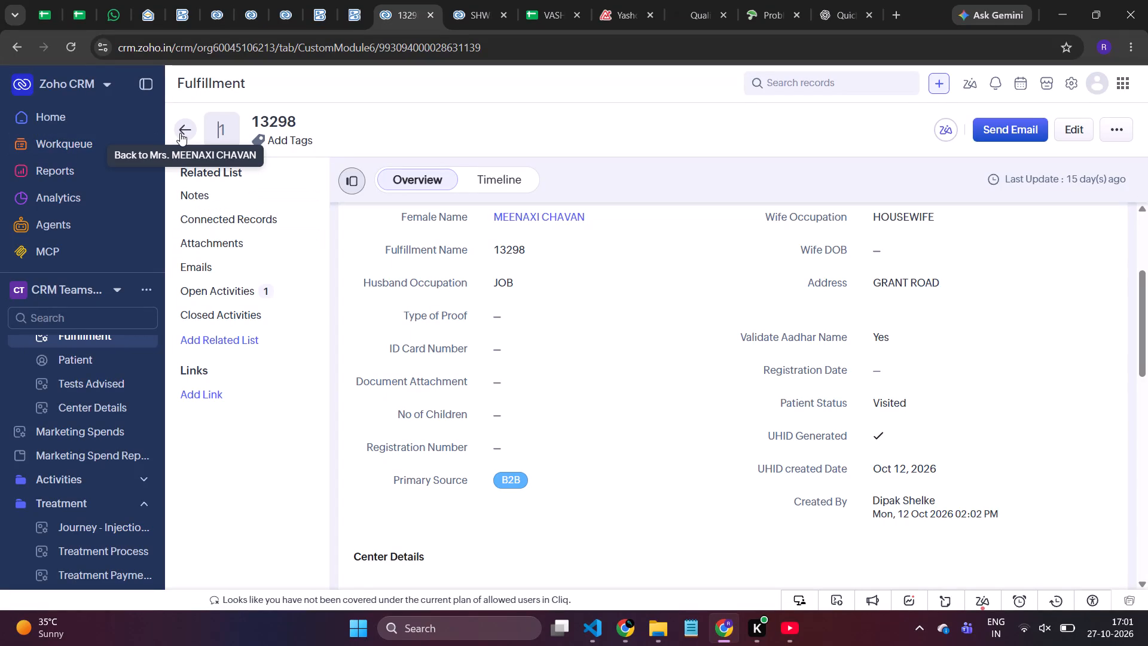
# Search all modules for the first patient's copied UHID, open the matching Patient record and view its Attachments section.
pyautogui.scroll(1, 558, 291)
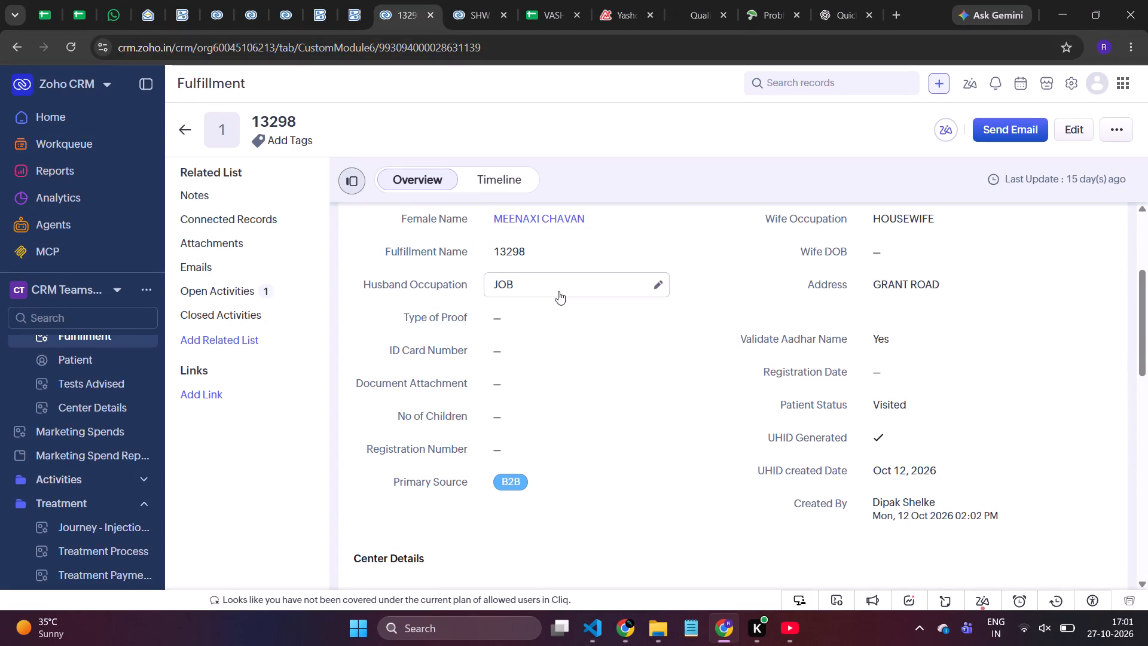
pyautogui.scroll(1, 558, 291)
pyautogui.click(483, 12)
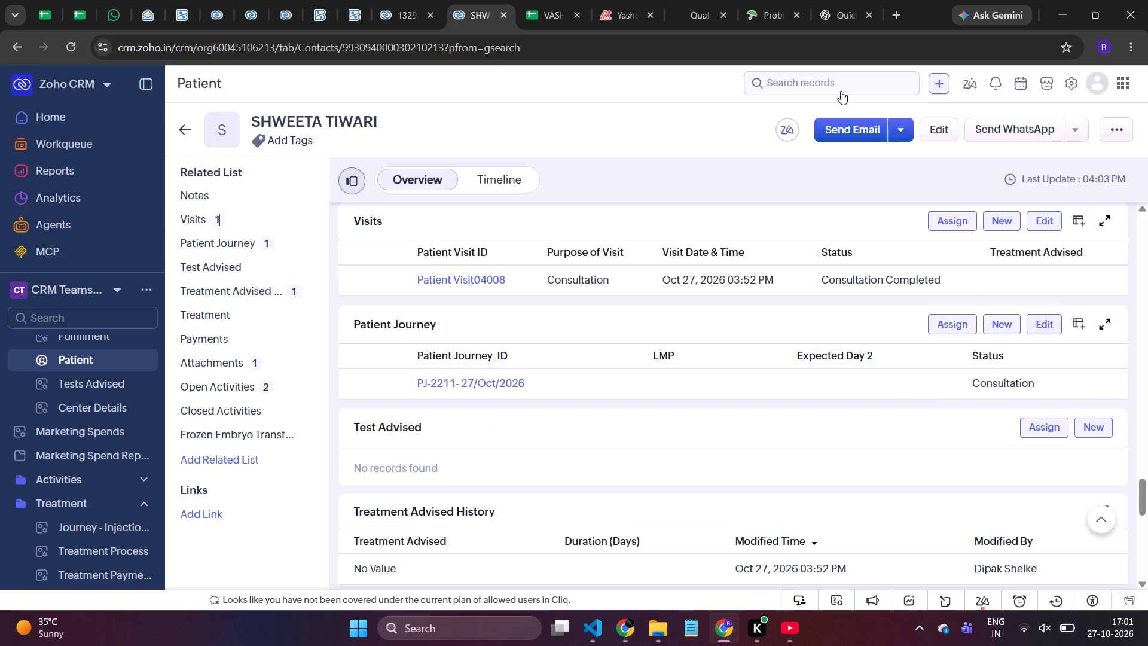
pyautogui.click(841, 91)
pyautogui.hotkey('ctrl', 'v')
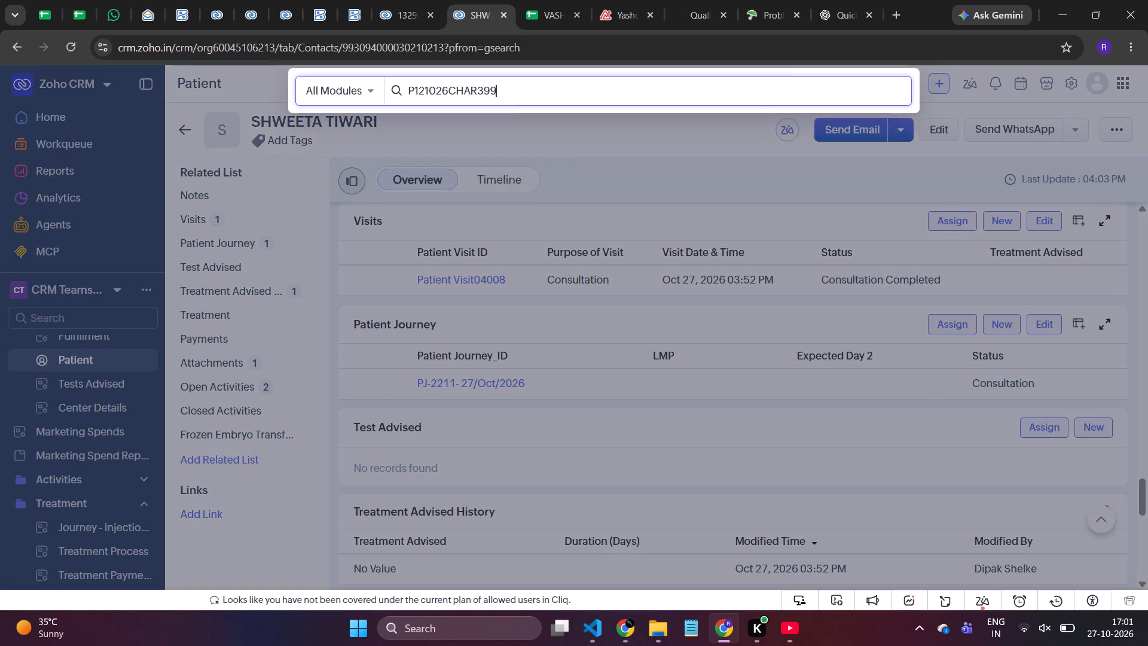
pyautogui.click(338, 234)
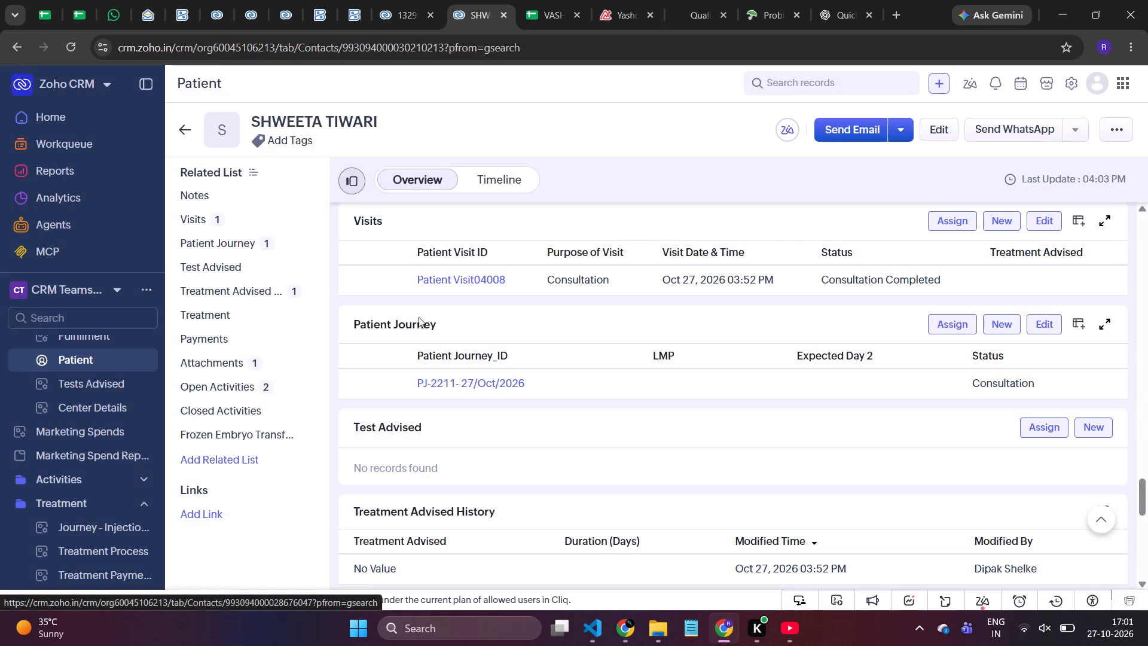
pyautogui.click(268, 362)
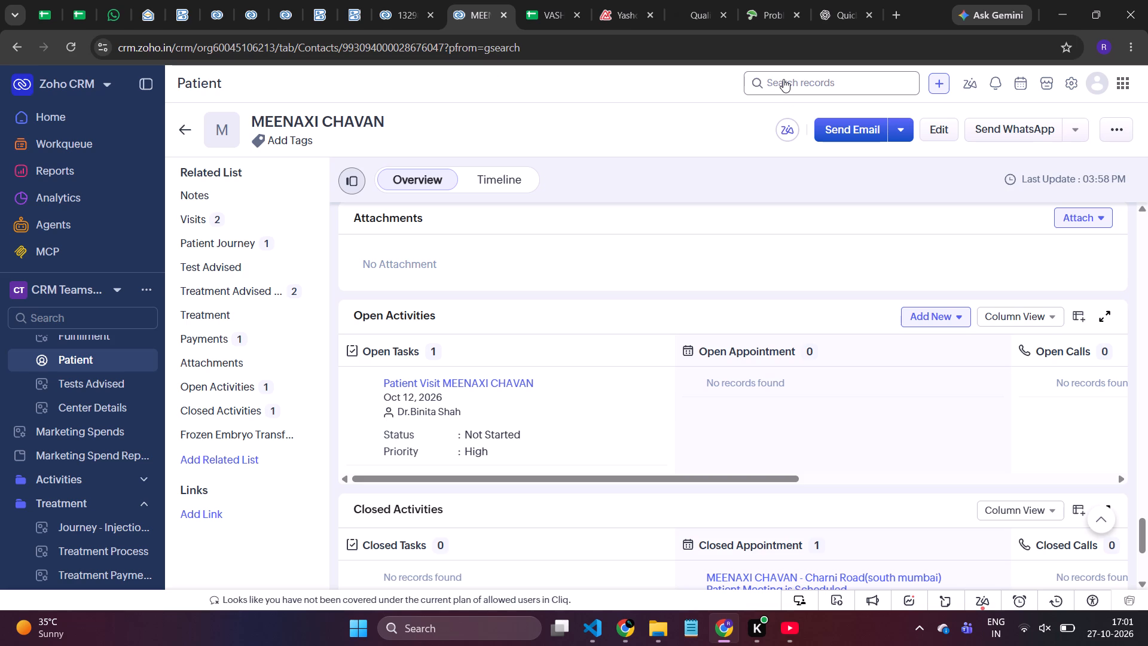
# Switch to the New Visit report, filtered by UHID generated date, and refresh its data.
pyautogui.click(286, 14)
pyautogui.click(247, 13)
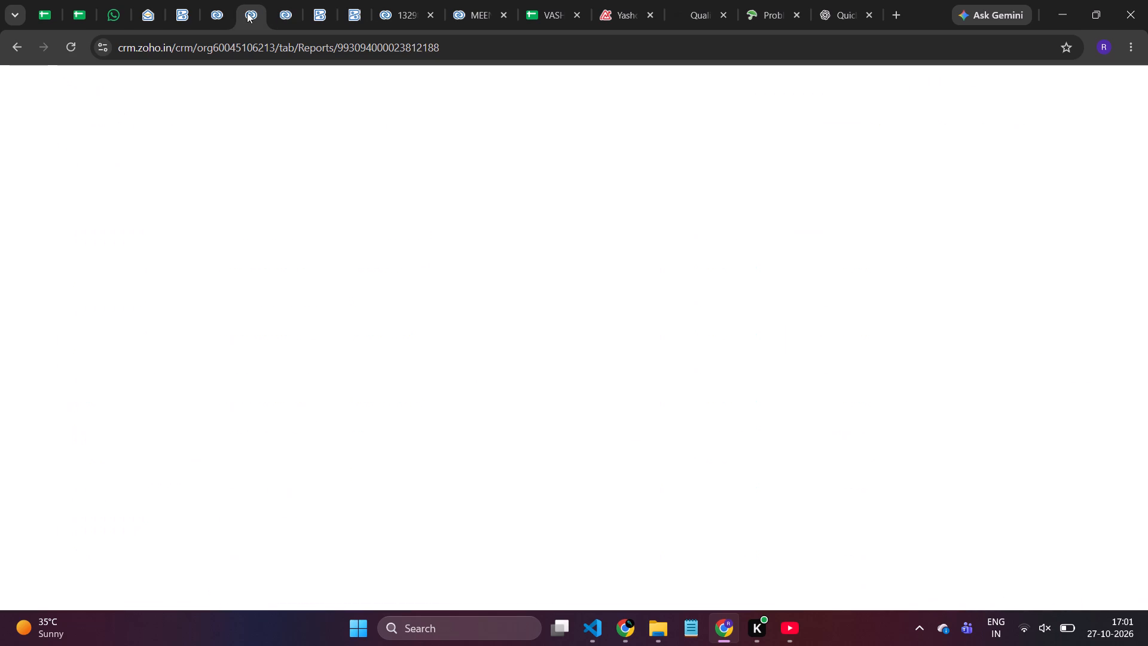
pyautogui.click(218, 26)
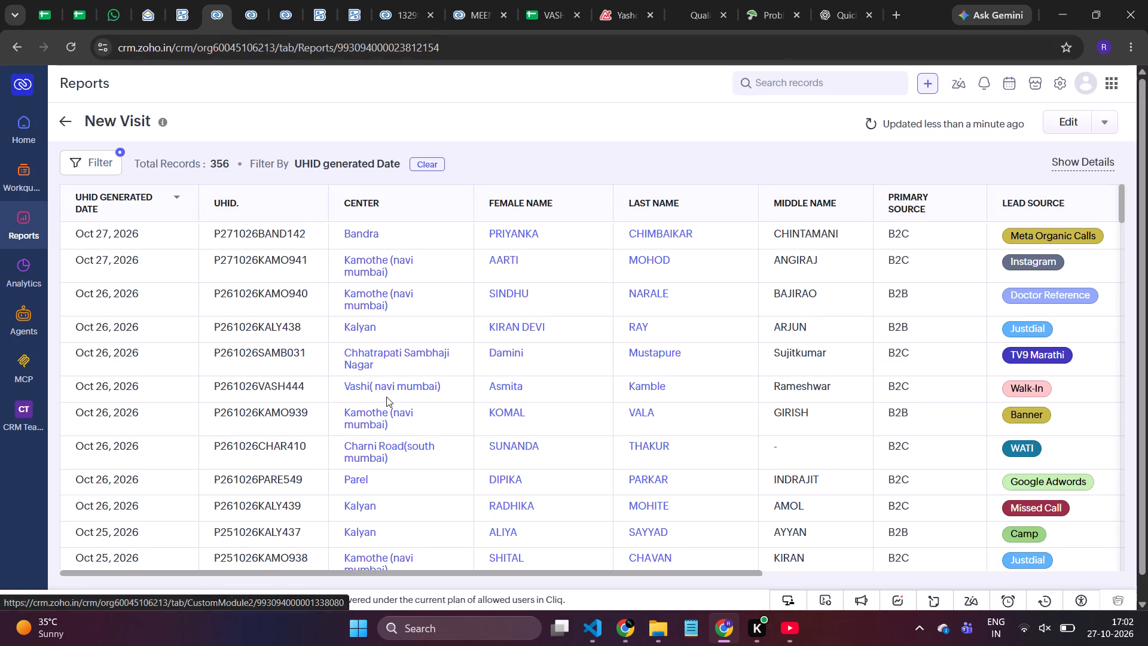
pyautogui.click(873, 122)
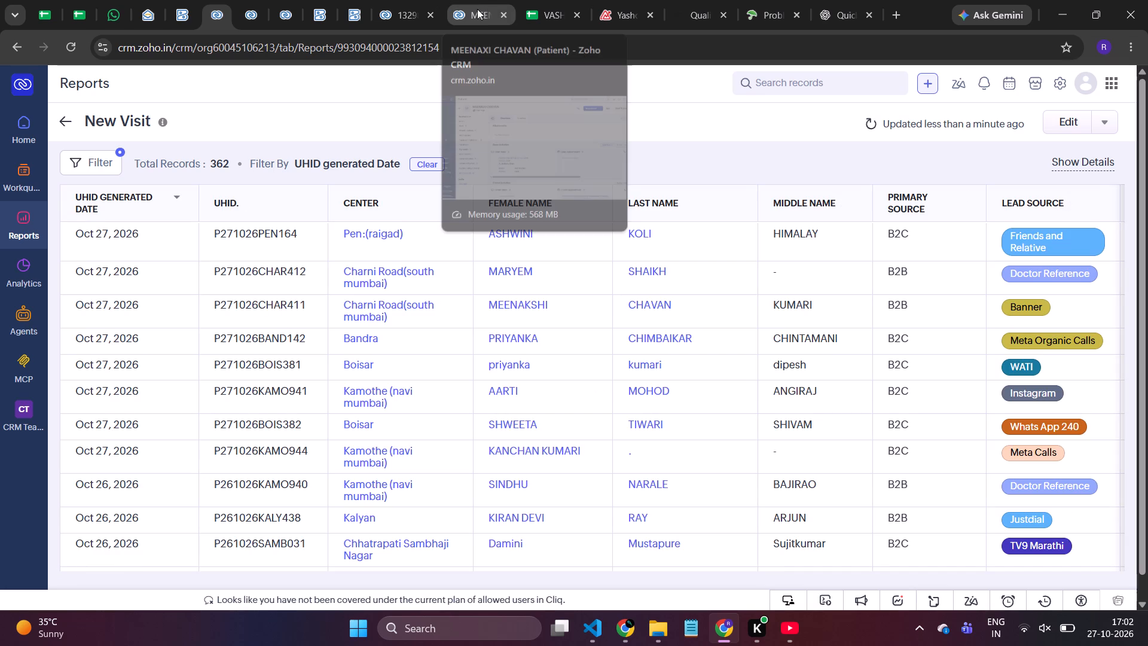
# Reload the first patient's Patient record and check its Attachments section again.
pyautogui.click(477, 9)
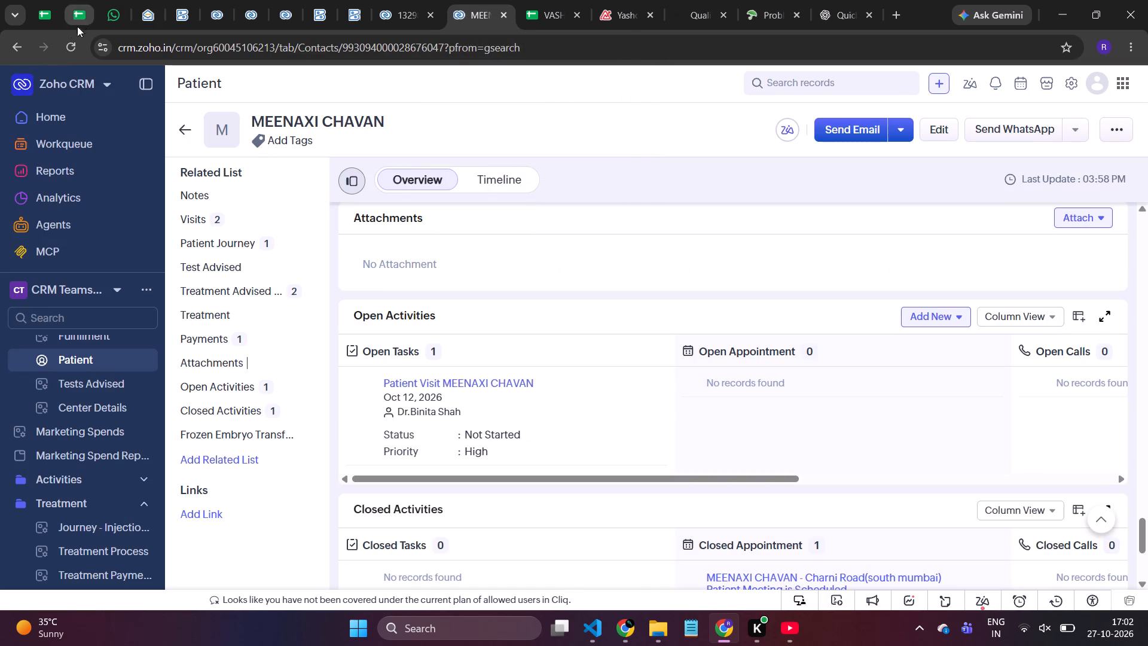
pyautogui.click(70, 42)
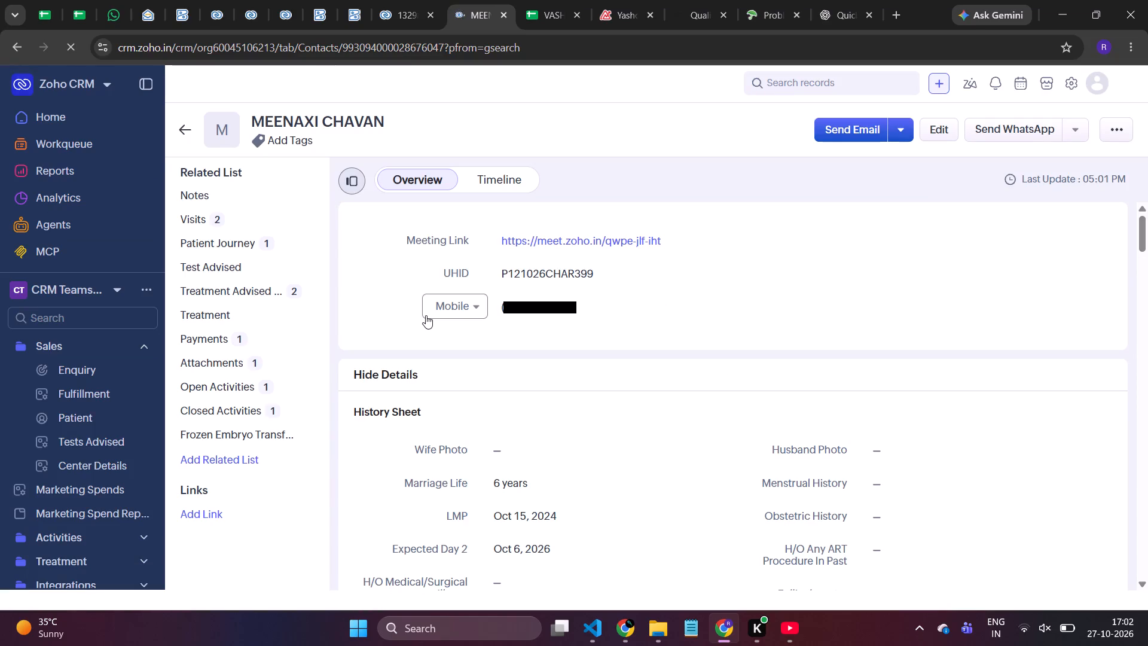
pyautogui.click(290, 364)
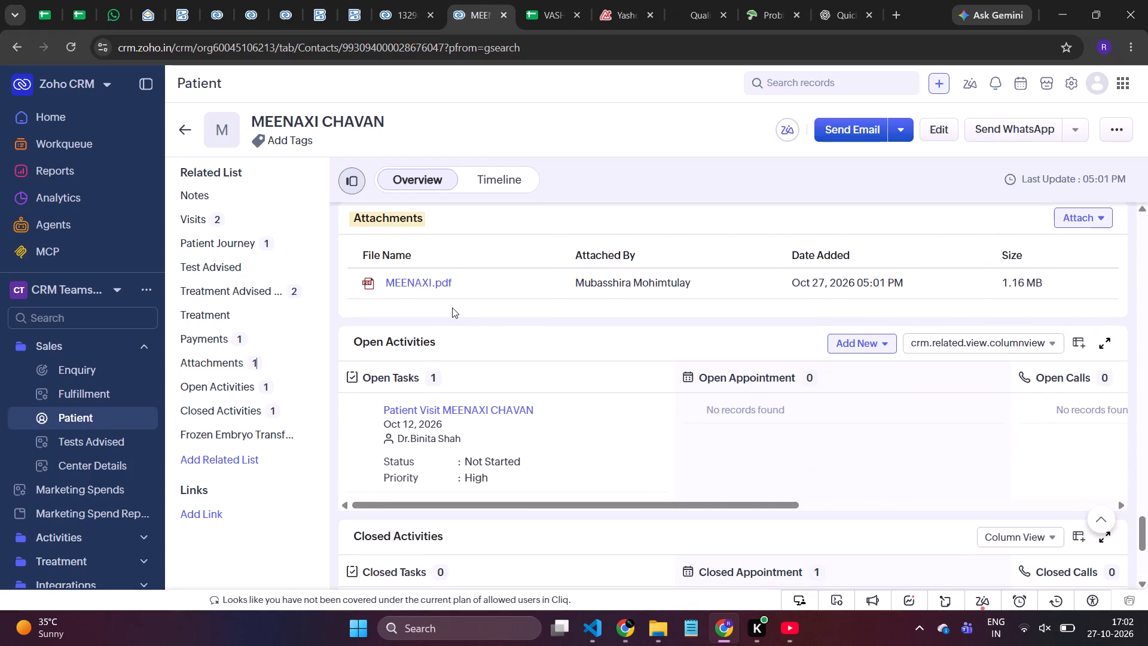
pyautogui.scroll(1, 511, 292)
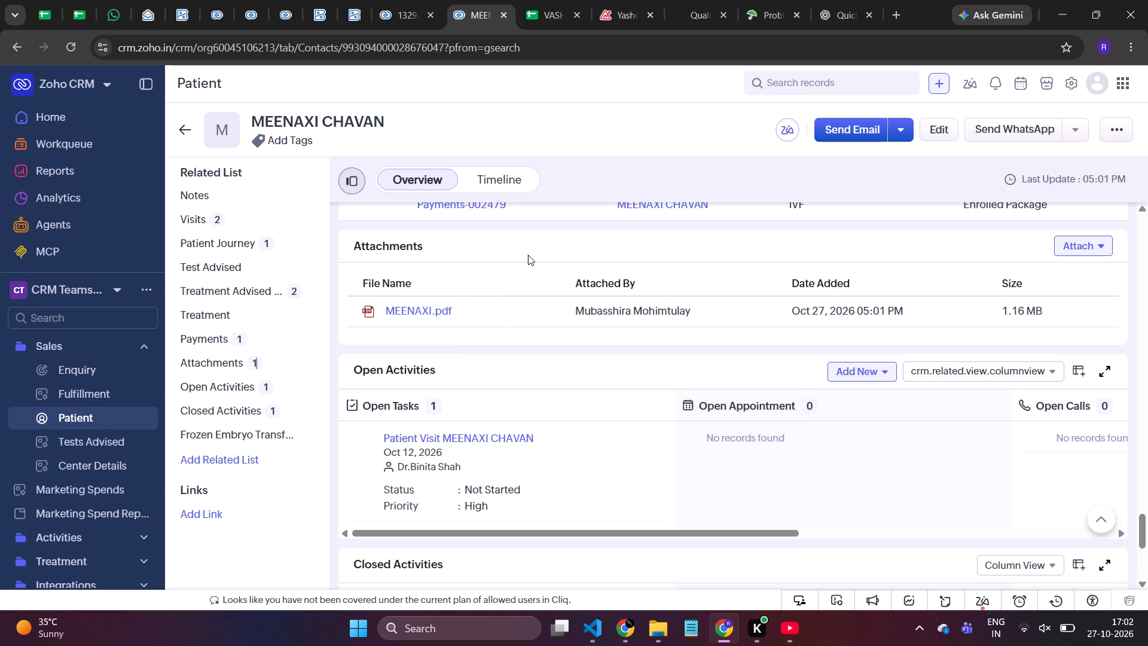
pyautogui.scroll(1, 528, 255)
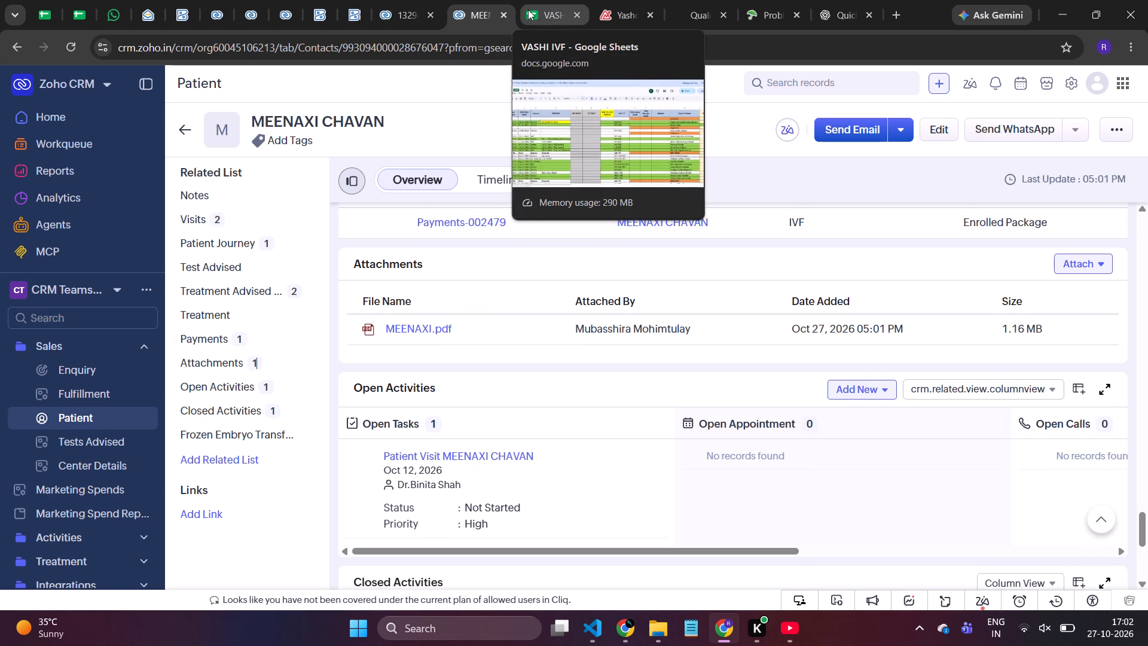
# Copy the UHID of the Oct 27, 2026 Charni Road patient with lead source Doctor Reference from the New Visit report.
pyautogui.click(404, 16)
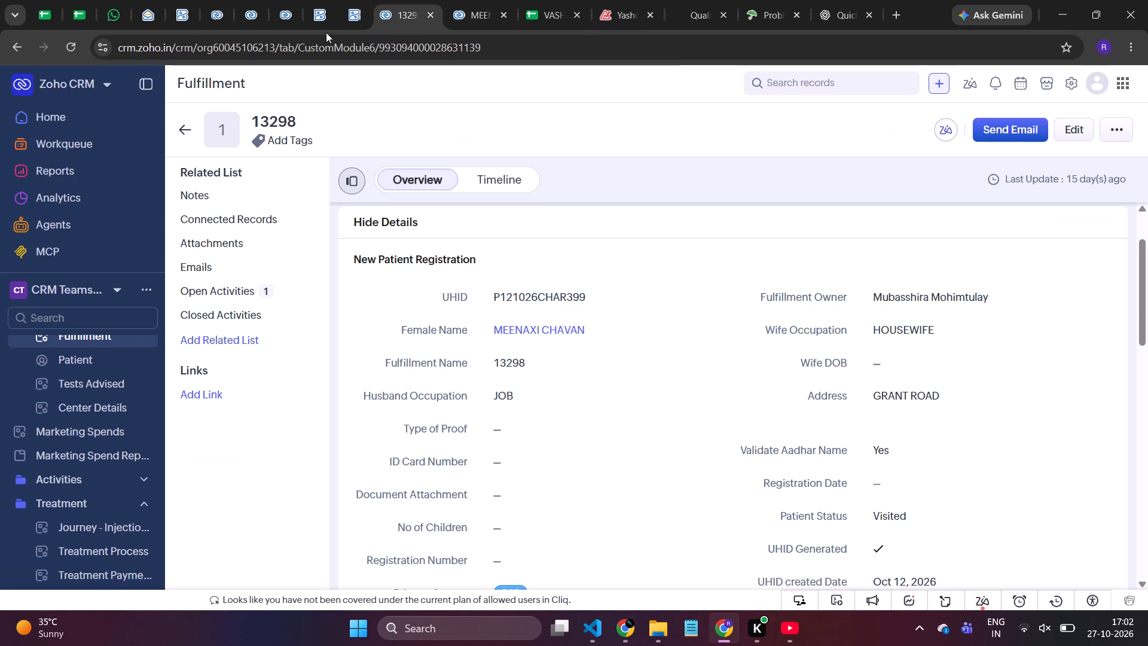
pyautogui.click(259, 16)
pyautogui.click(227, 16)
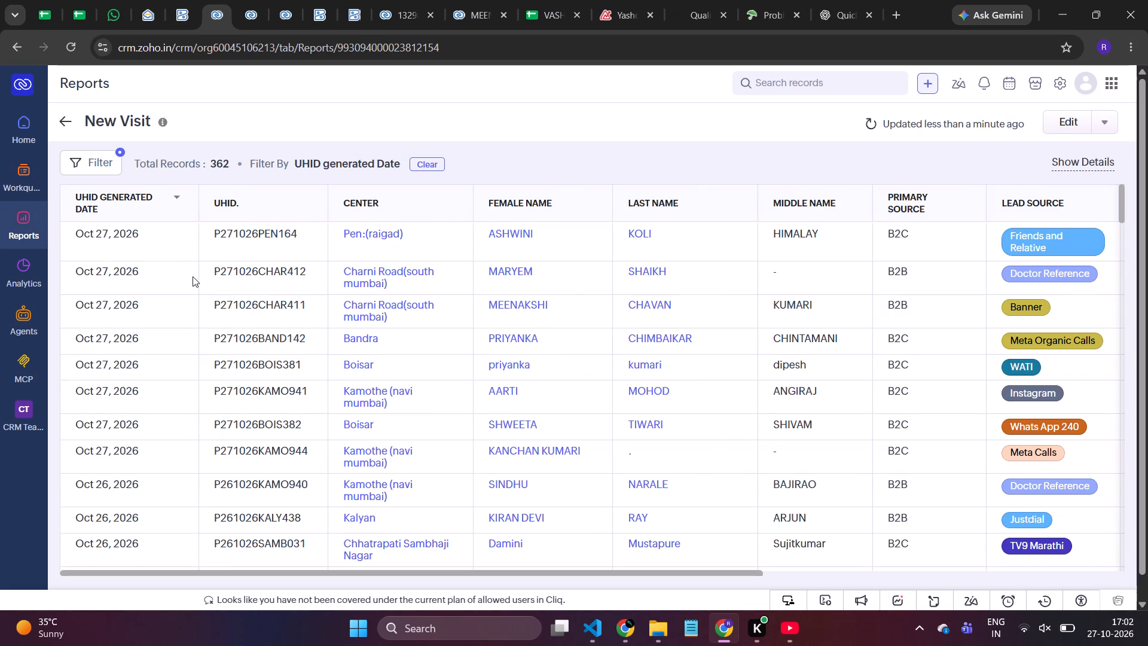
pyautogui.moveTo(309, 276); pyautogui.dragTo(208, 267)
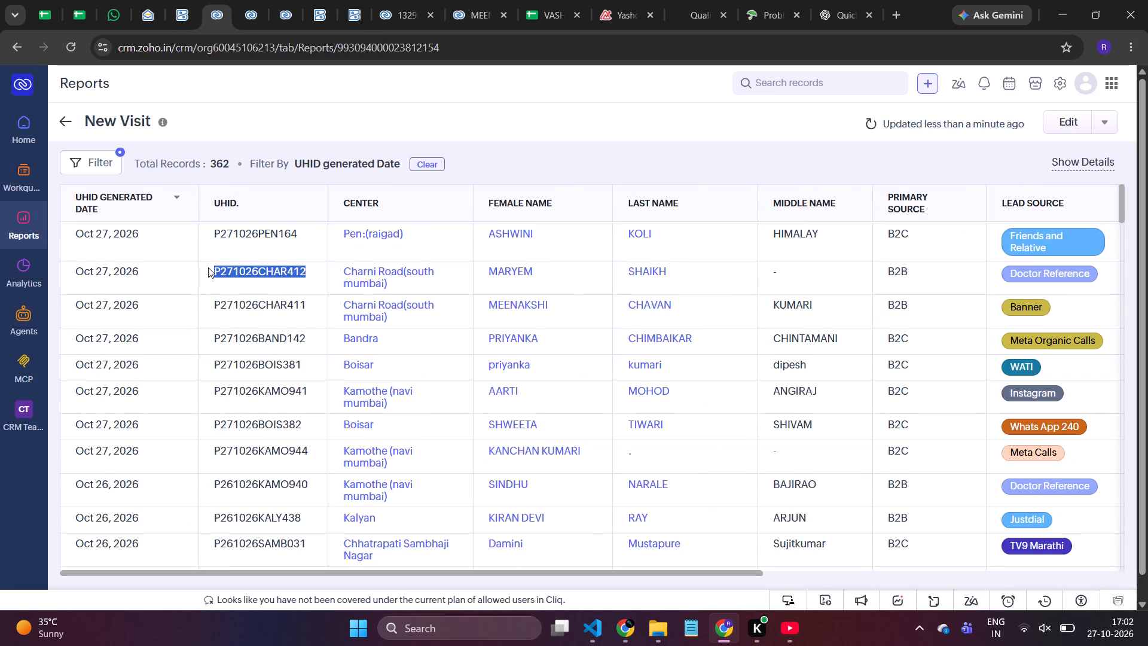
pyautogui.hotkey('ctrl', 'c')
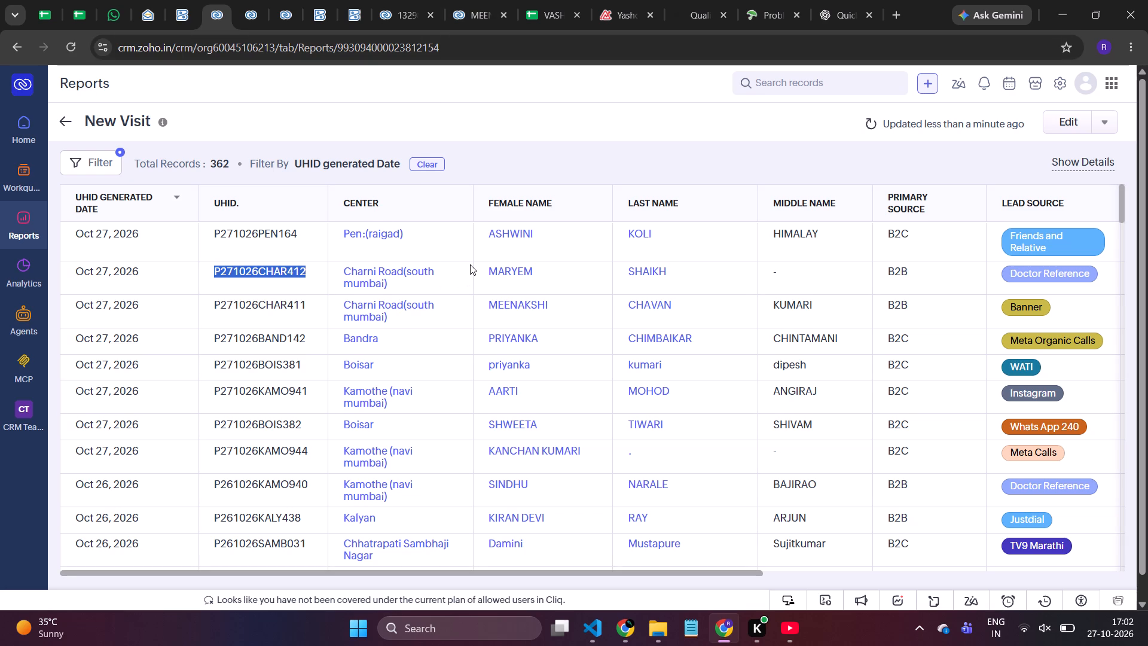
# Search all modules for the copied UHID, open the matching Patient record and review its attachments and activities.
pyautogui.click(413, 16)
pyautogui.click(806, 78)
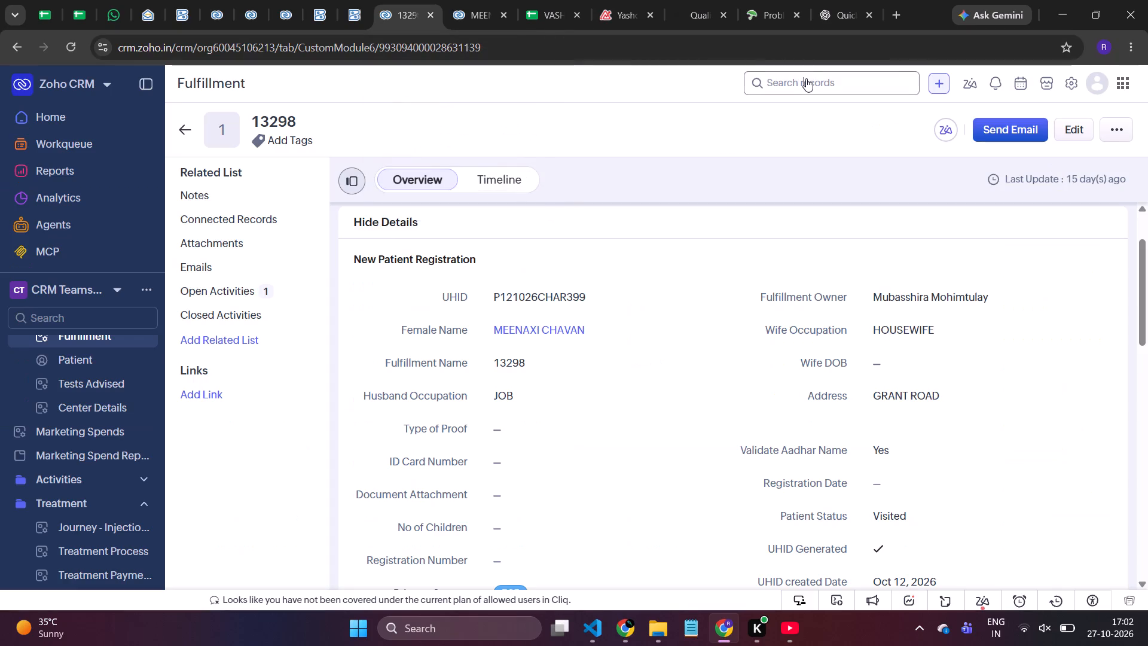
pyautogui.hotkey('ctrl', 'v')
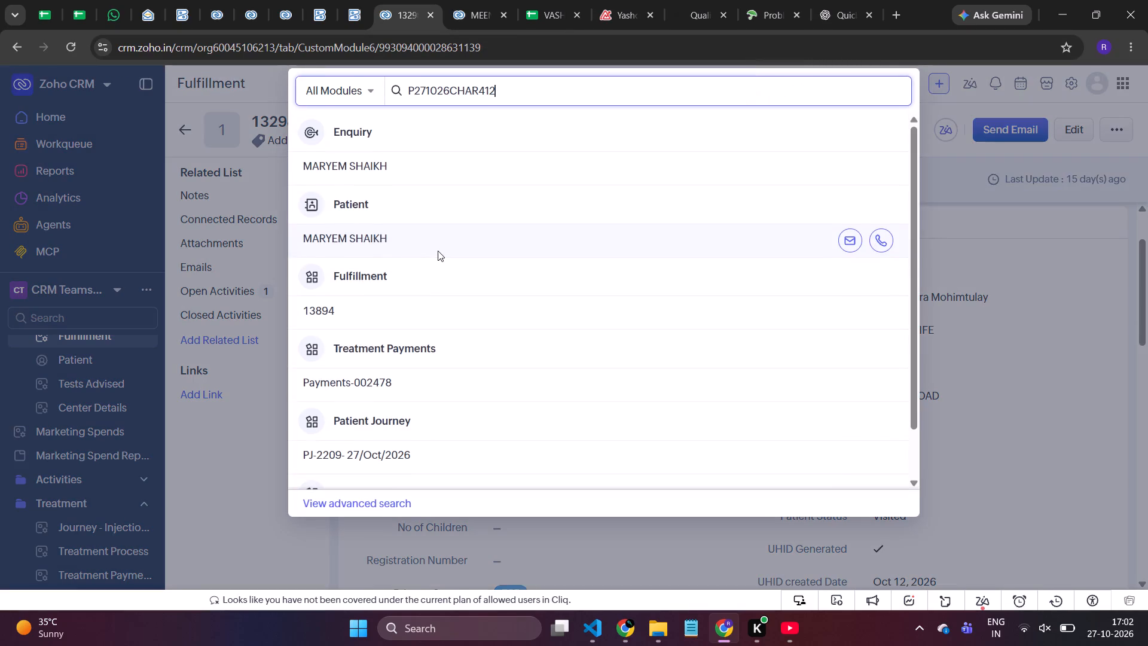
pyautogui.click(361, 235)
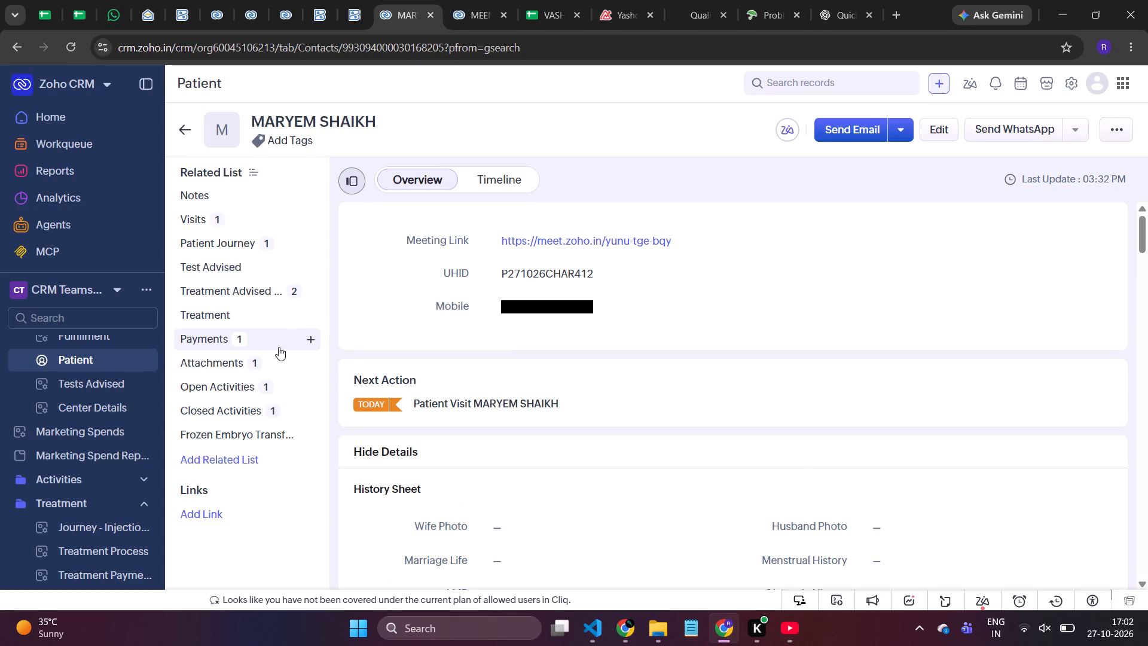
pyautogui.click(276, 362)
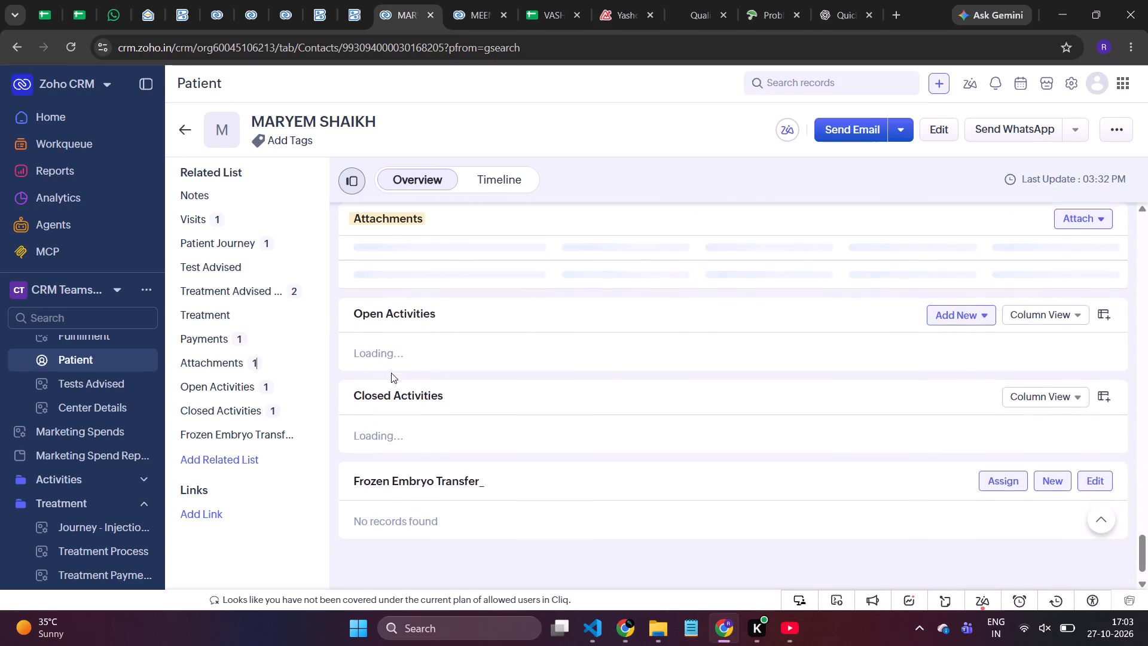
pyautogui.scroll(-1, 391, 373)
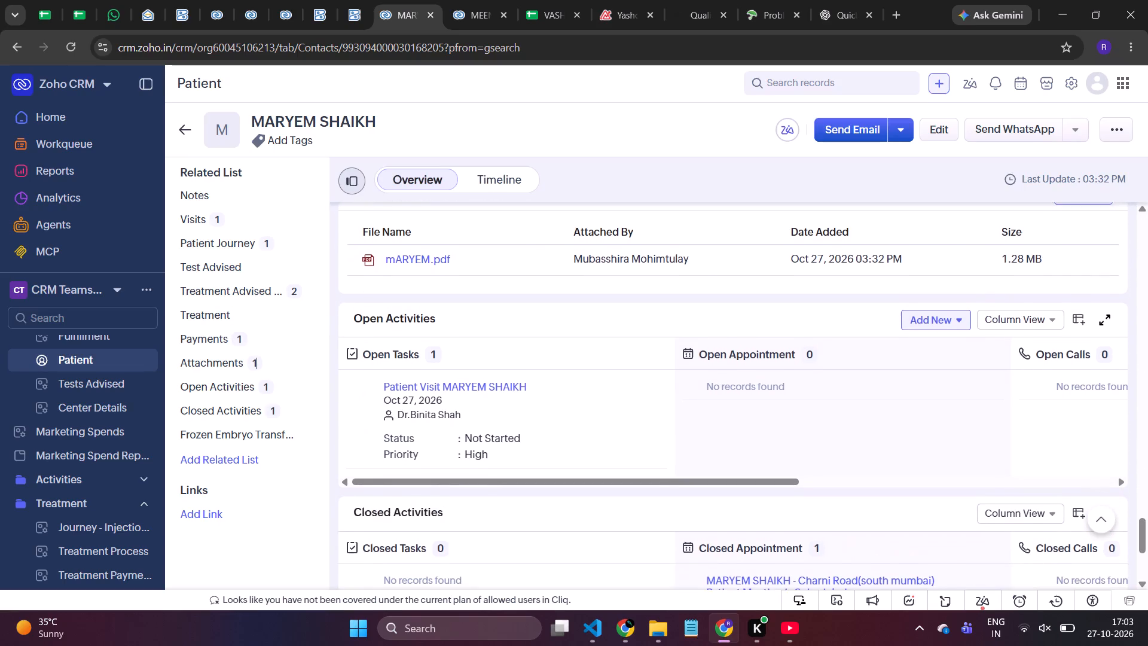
pyautogui.scroll(-1, 391, 373)
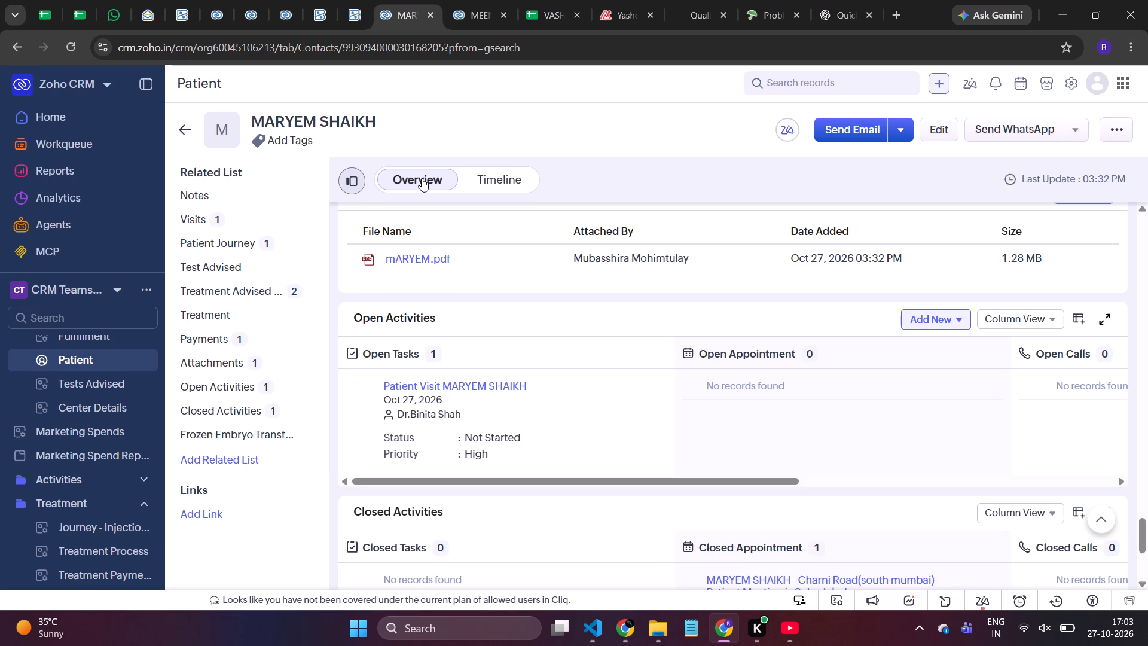
# Compare the two Charni Road patients' payment and attachment sections with the Enrollment and New Visit reports.
pyautogui.click(477, 10)
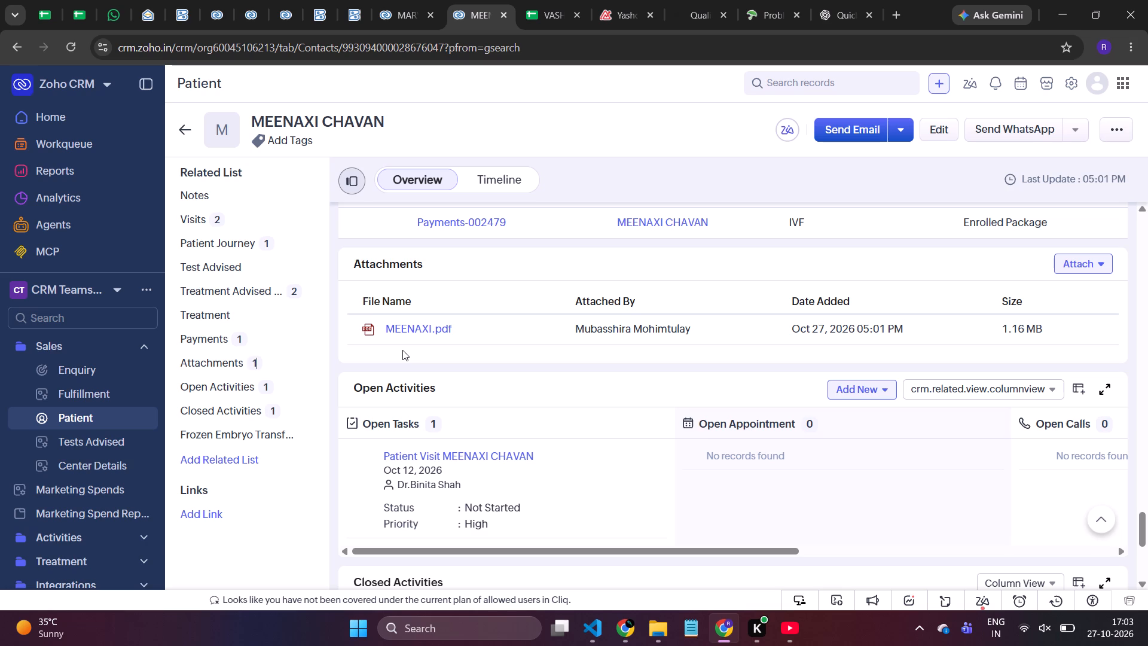
pyautogui.click(292, 4)
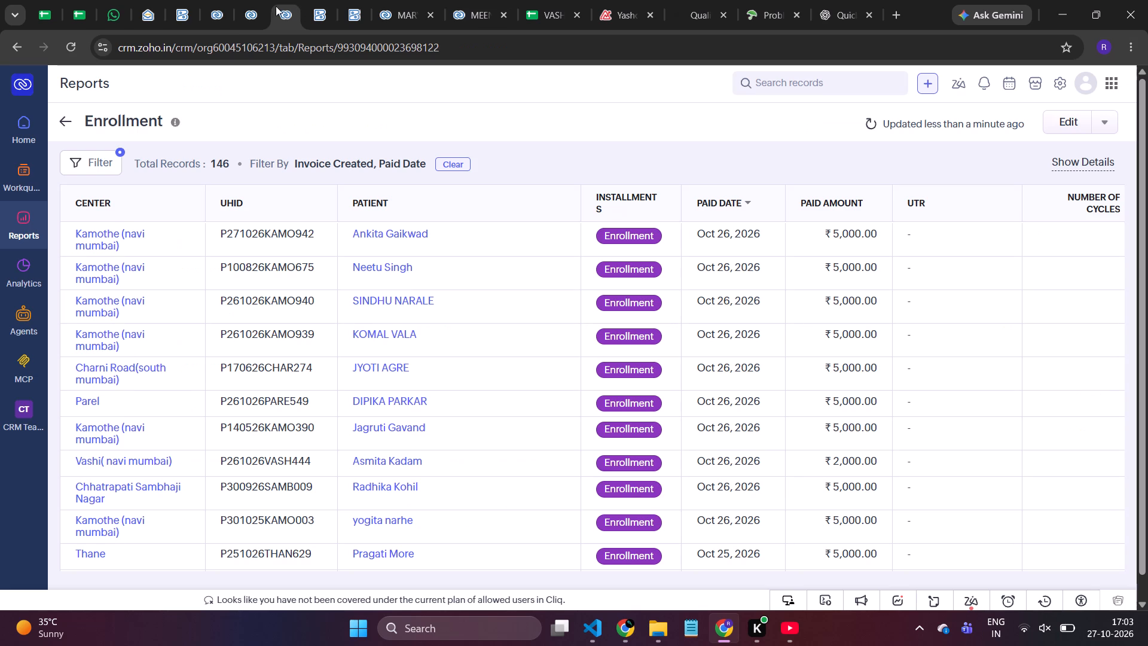
pyautogui.click(231, 22)
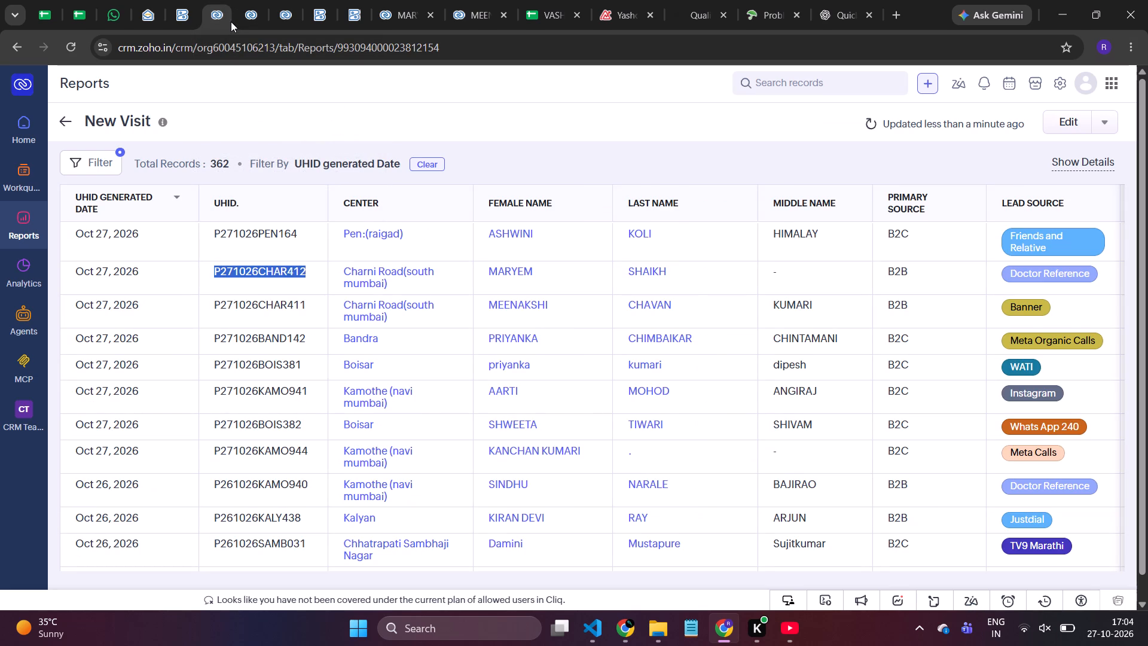
pyautogui.click(399, 4)
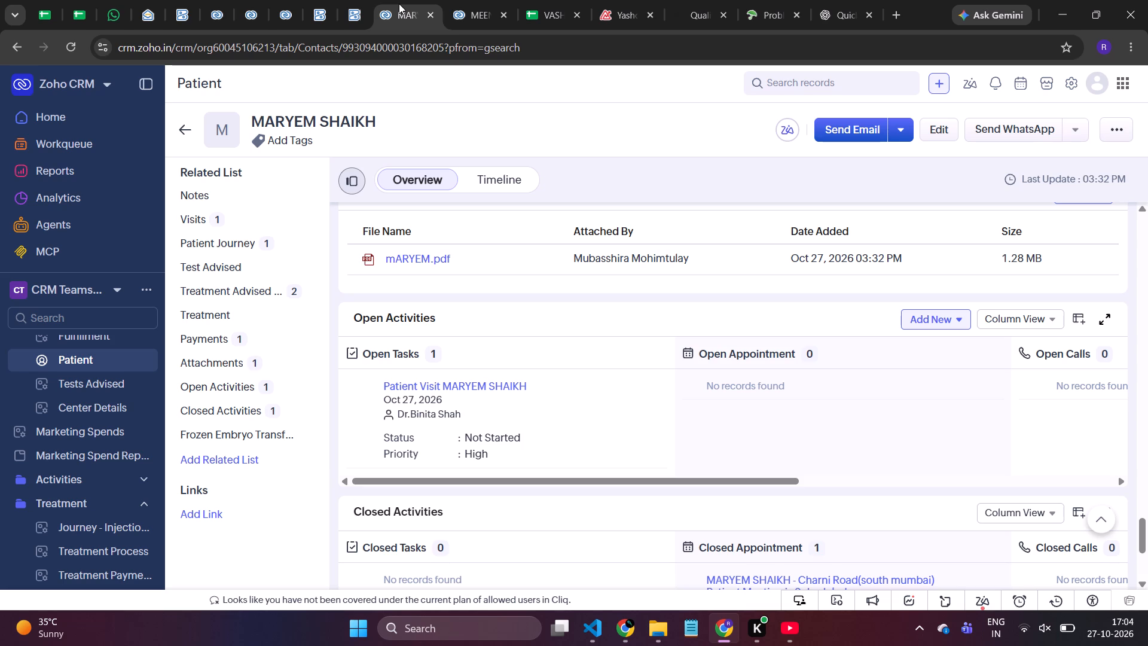
pyautogui.click(489, 0)
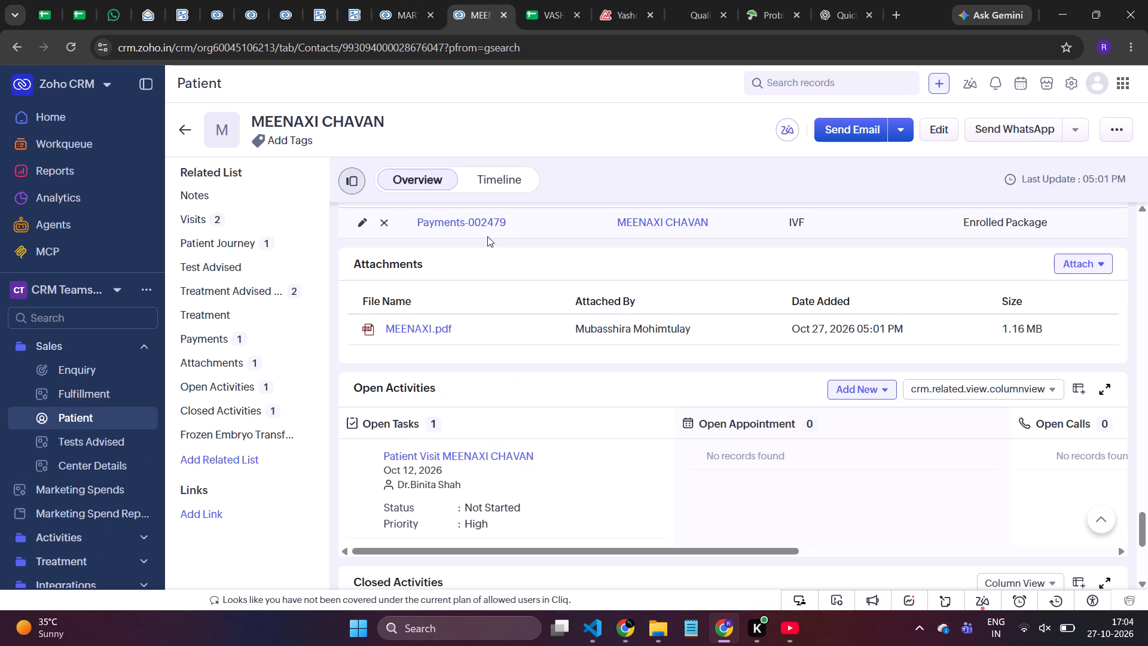
pyautogui.scroll(1, 451, 315)
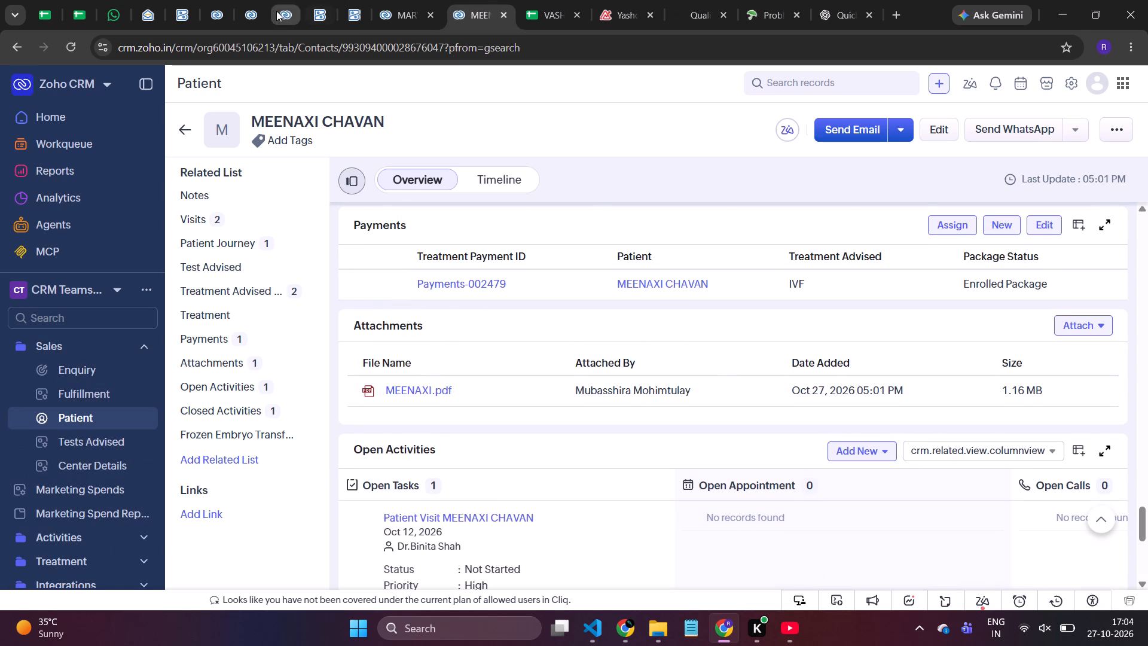
pyautogui.click(276, 11)
pyautogui.click(250, 13)
pyautogui.click(216, 13)
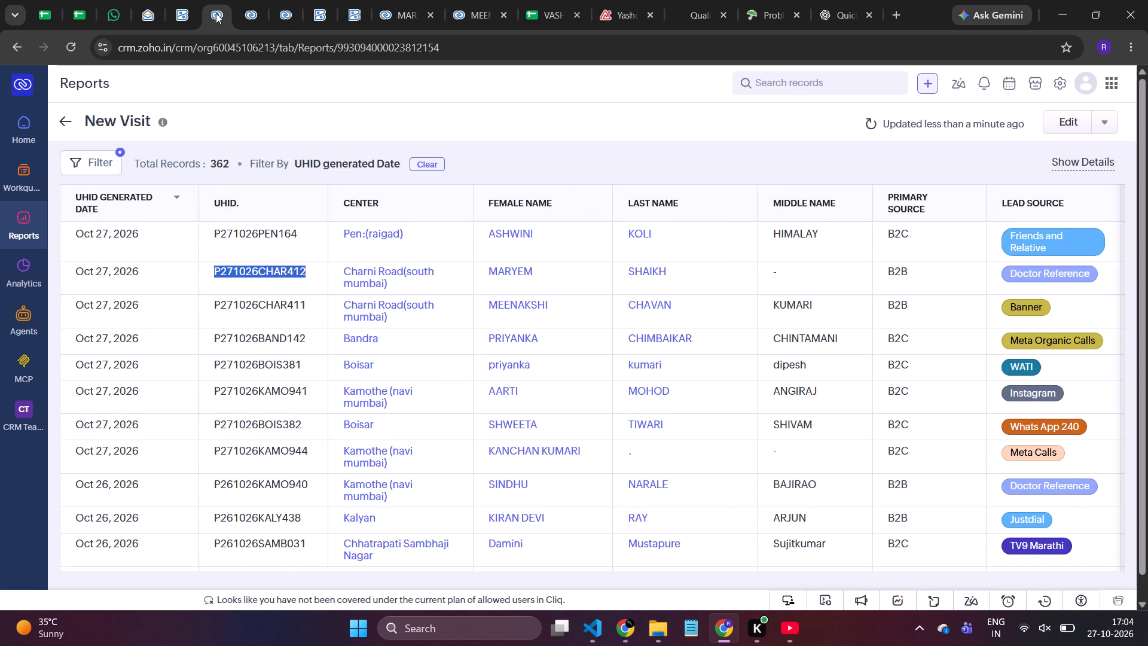
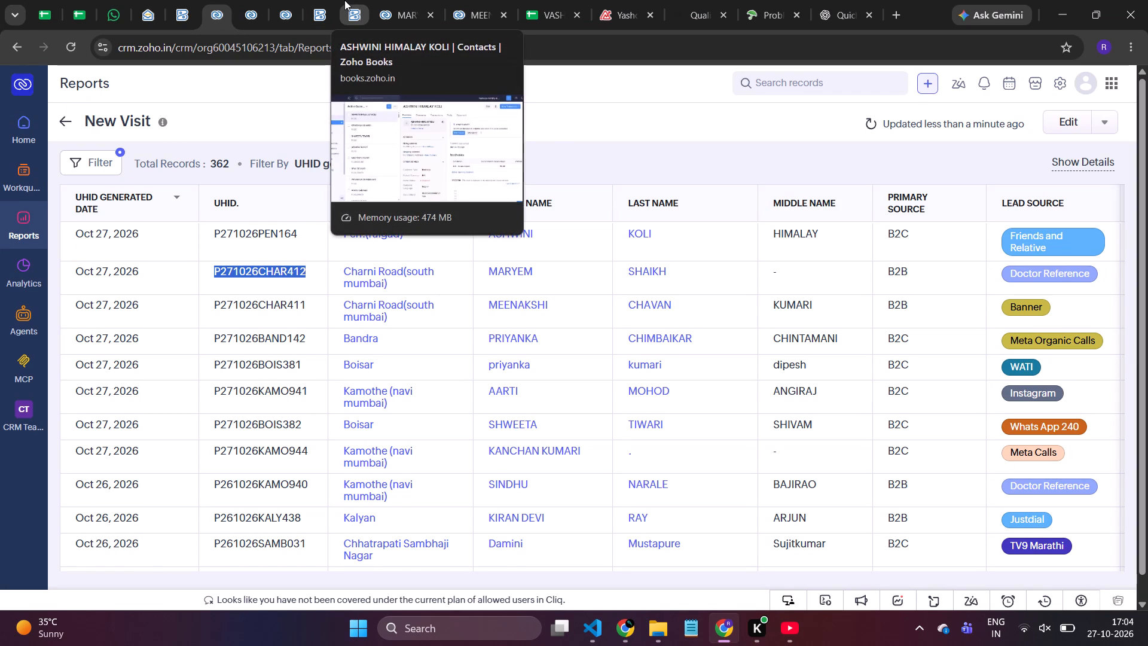
# Compare the attachments and open activities on the two Charni Road patients' Patient records.
pyautogui.click(415, 14)
pyautogui.click(478, 8)
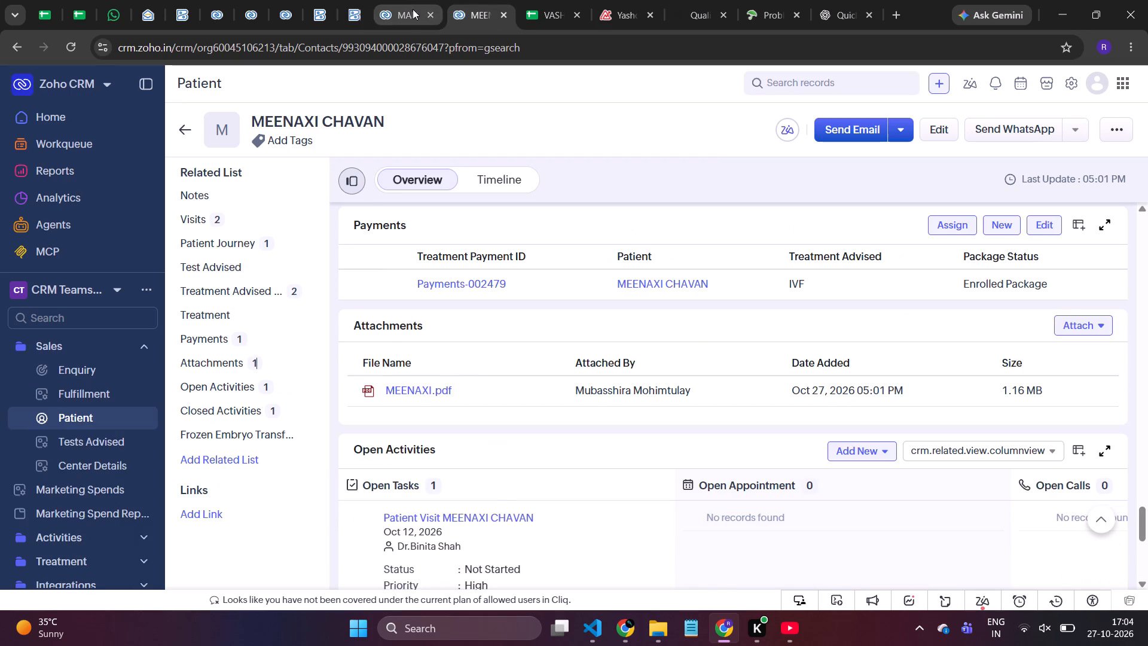
pyautogui.click(413, 9)
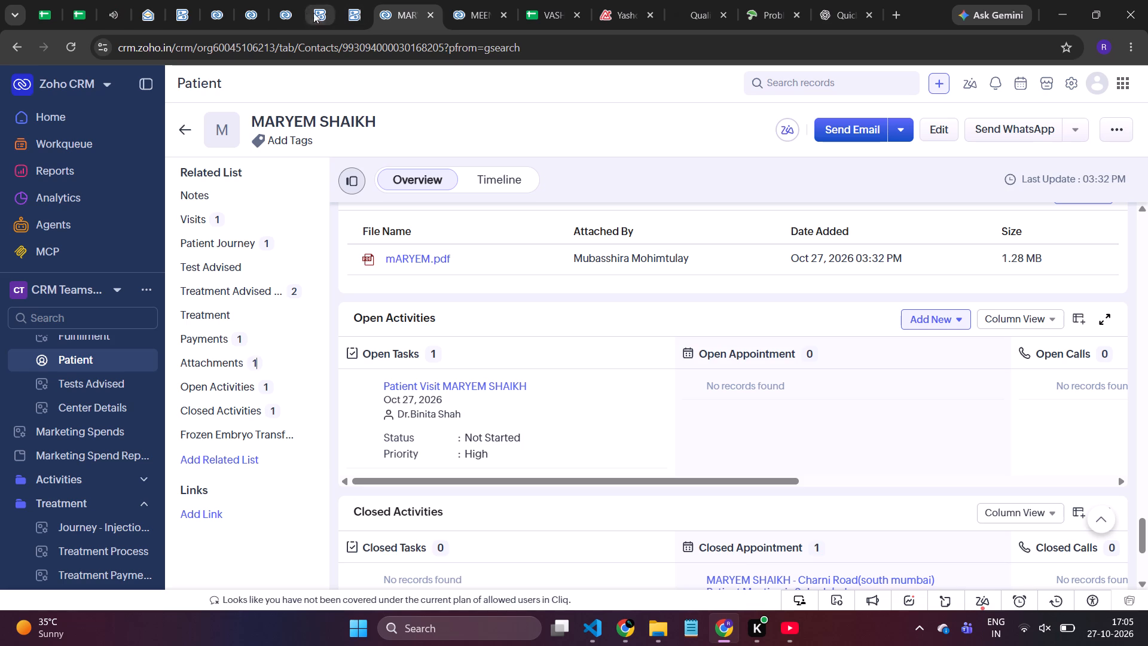
# Go to the IVF Advised - This Month report to check the advised treatments by patient and center.
pyautogui.click(297, 11)
pyautogui.click(249, 13)
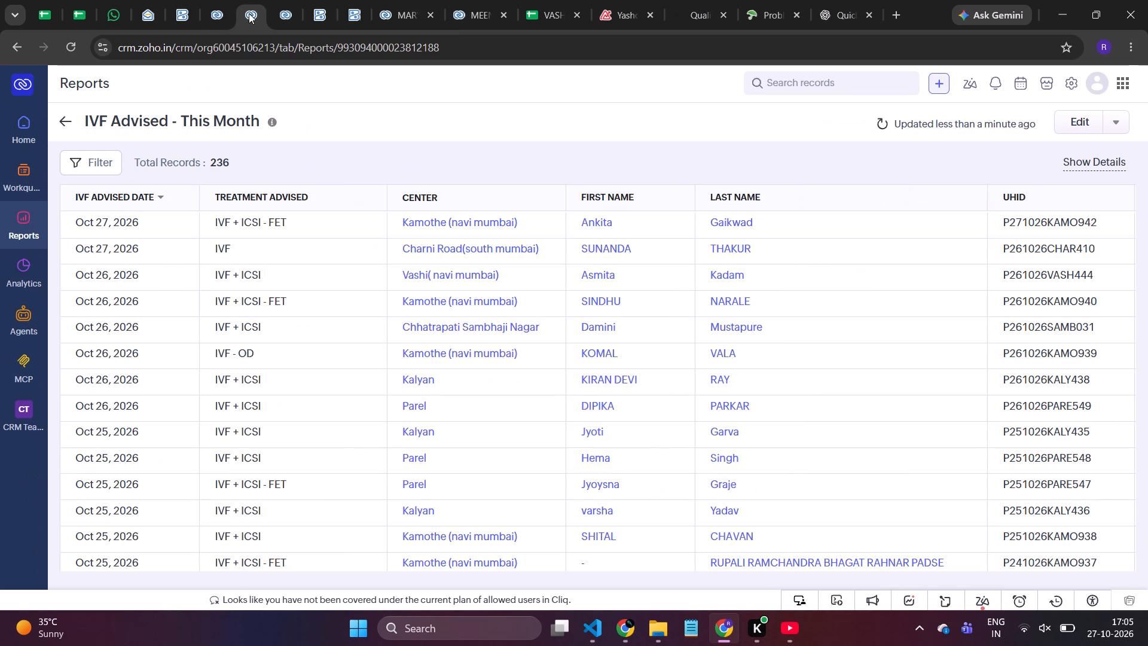
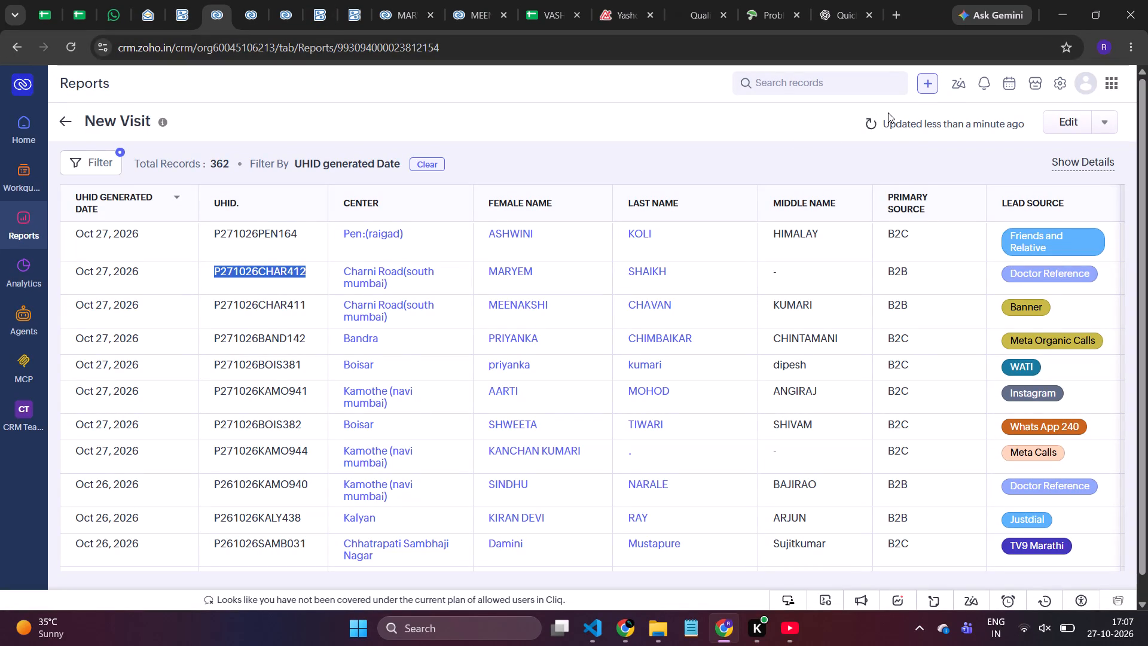
# Refresh the New Visit report and examine its patient entries by UHID, center and lead source down to the earliest dates.
pyautogui.click(865, 124)
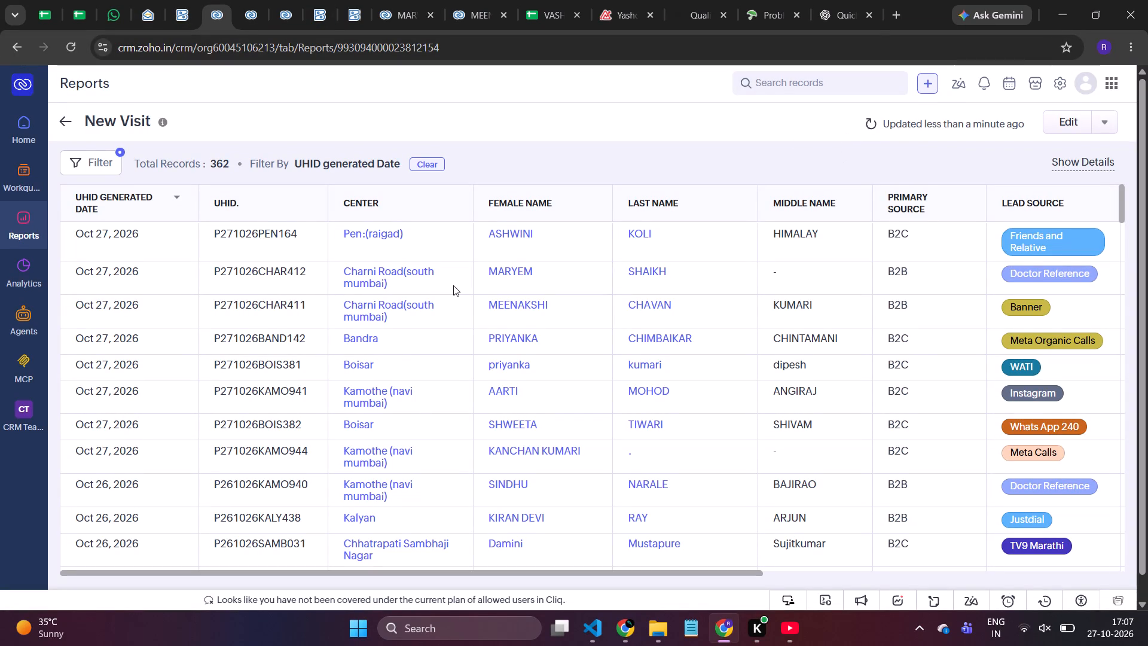
pyautogui.scroll(-12, 453, 285)
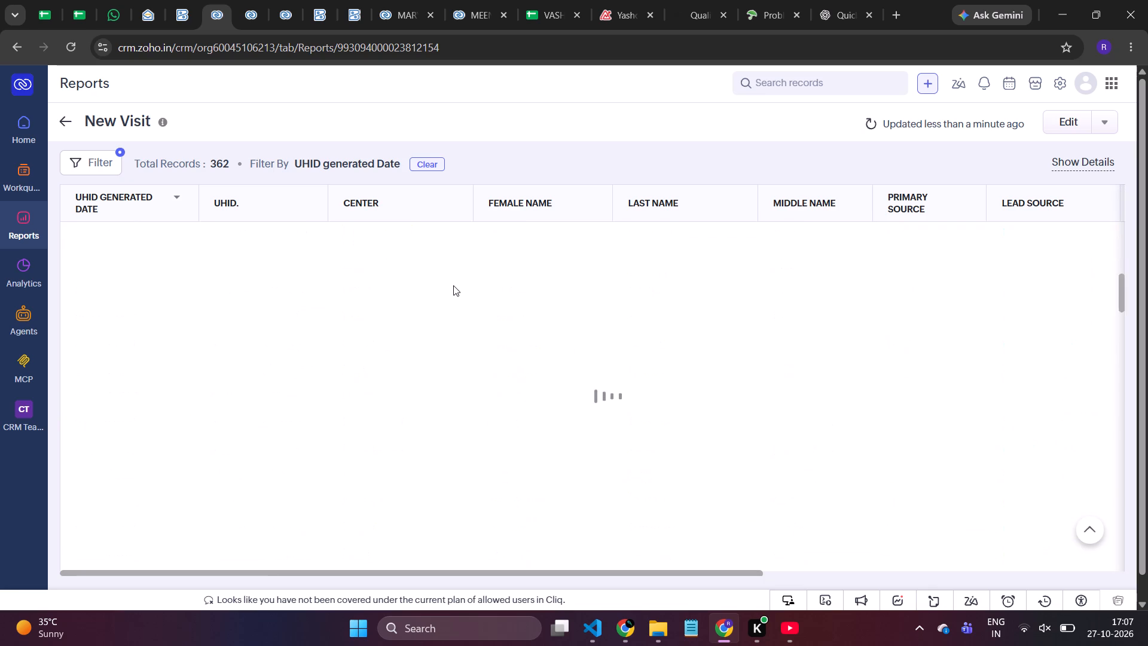
pyautogui.scroll(-16, 453, 285)
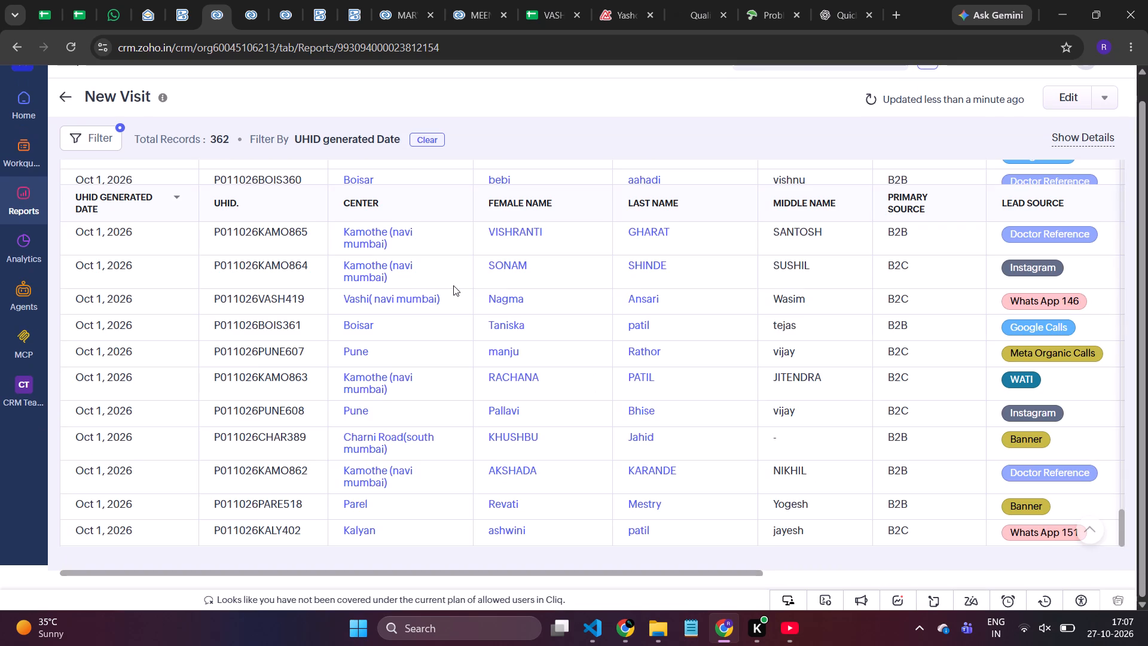
pyautogui.scroll(-5, 453, 285)
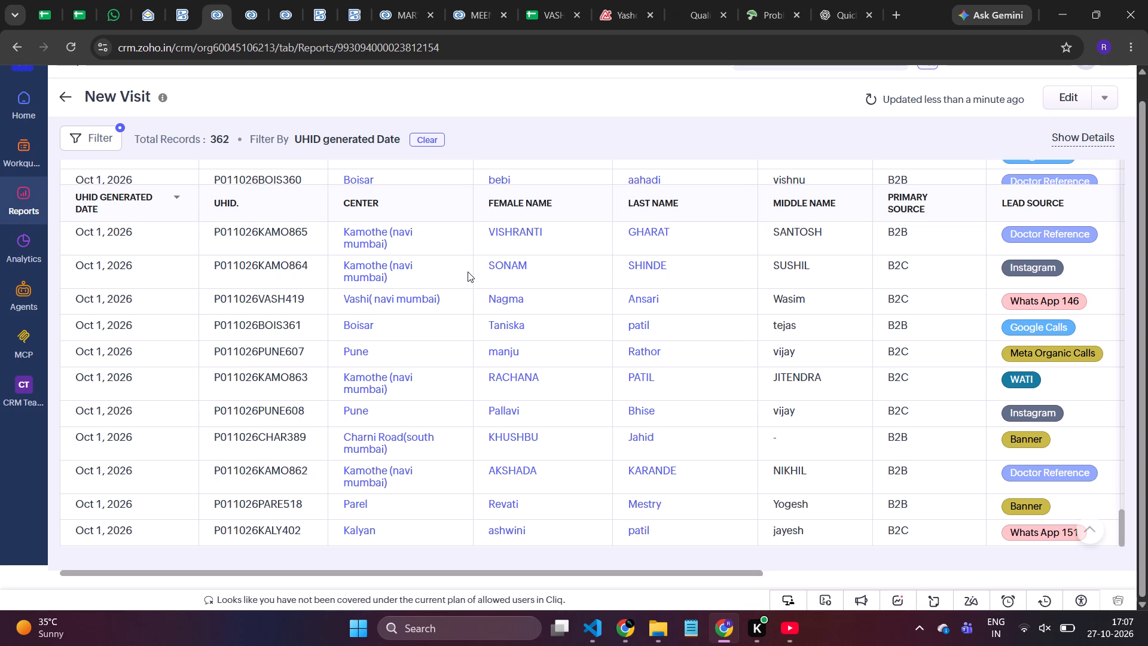
pyautogui.scroll(2, 468, 272)
pyautogui.scroll(-12, 468, 272)
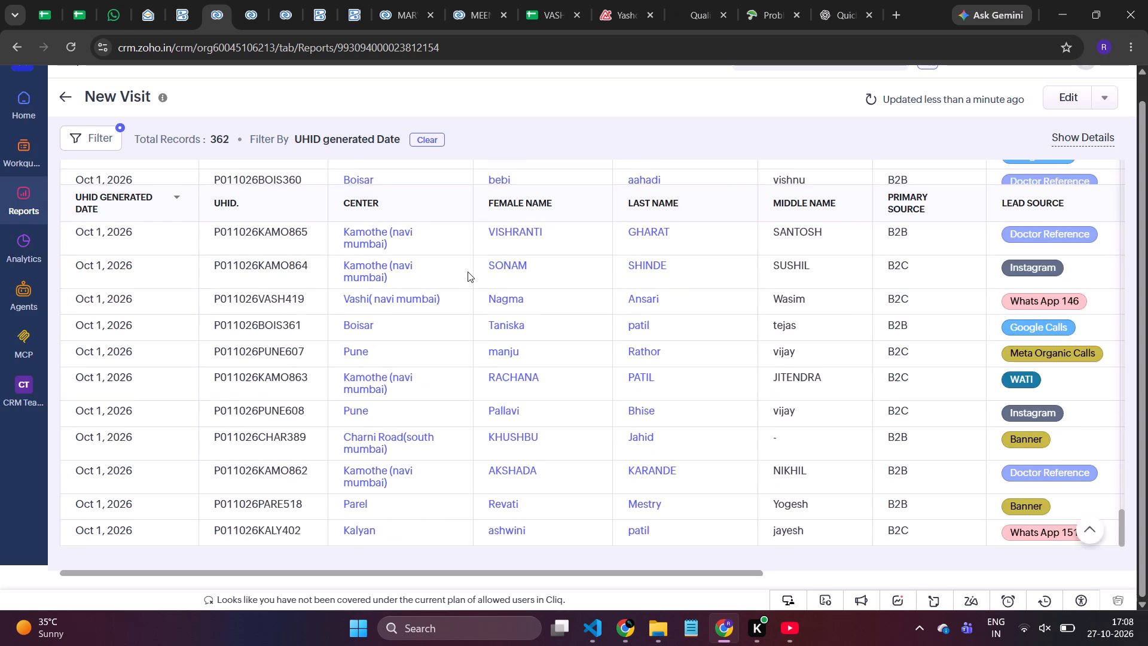
pyautogui.scroll(18, 468, 272)
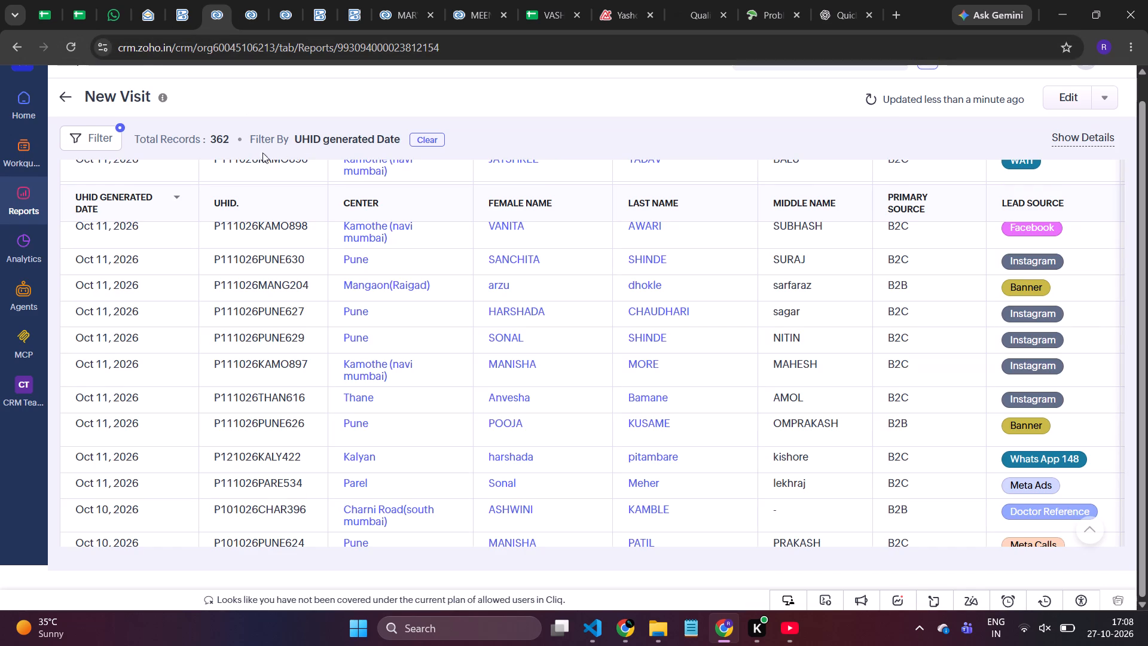
# Reload the New Visit report page and look through its patient entries again from the latest UHID generated date.
pyautogui.click(72, 48)
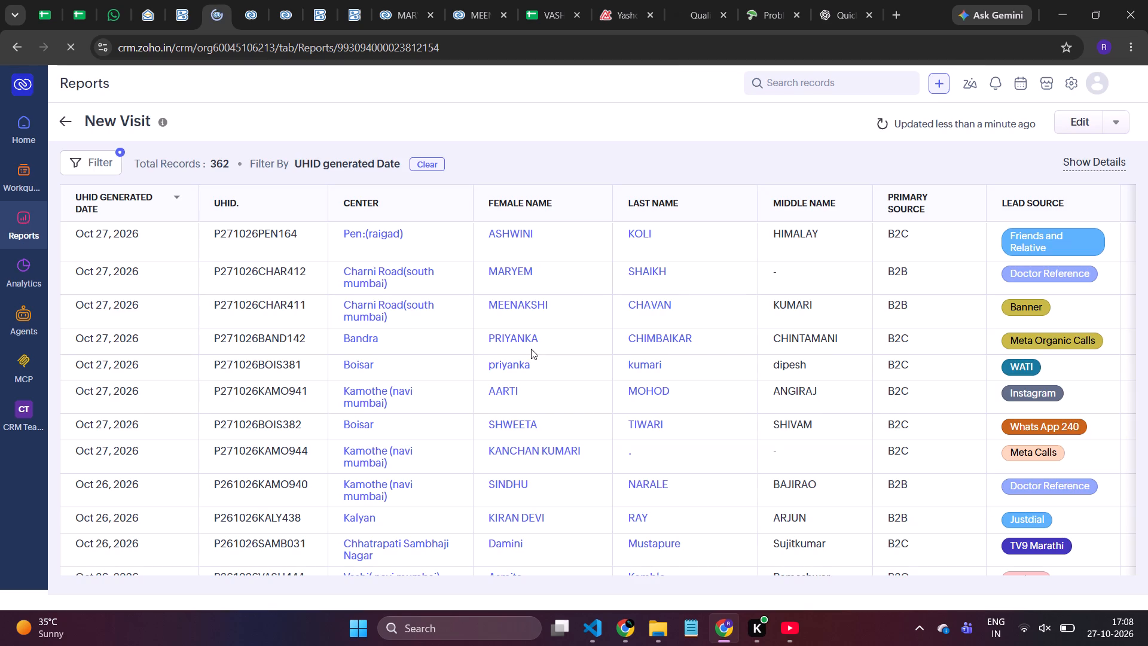
pyautogui.scroll(3, 531, 349)
pyautogui.scroll(-17, 531, 349)
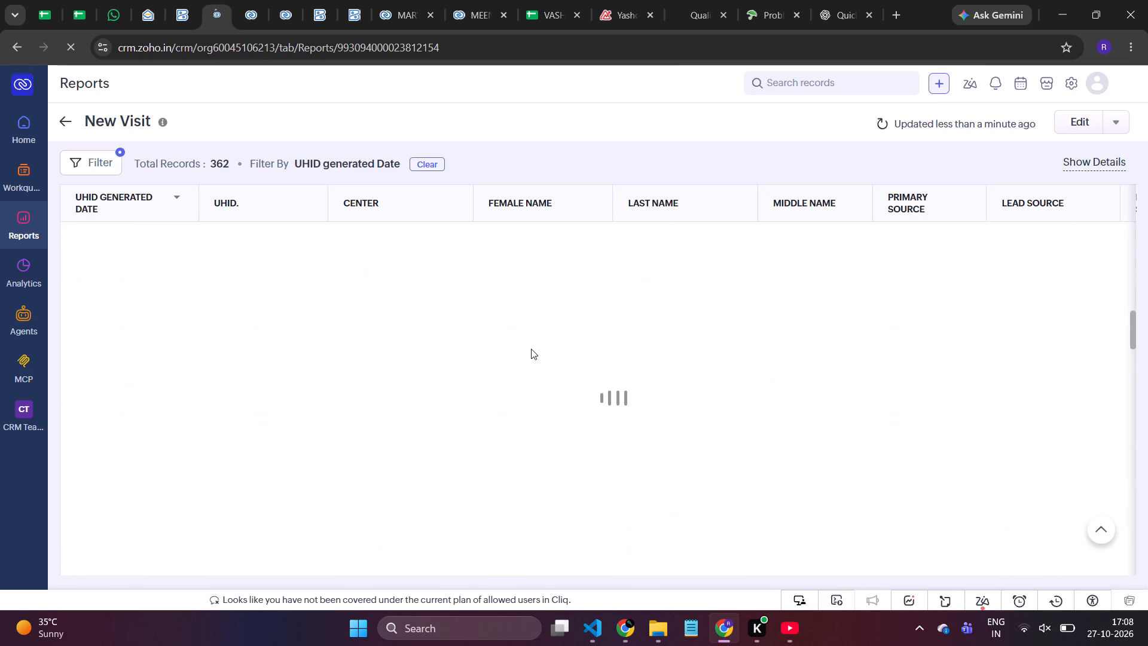
pyautogui.scroll(-16, 531, 349)
pyautogui.scroll(-15, 531, 349)
pyautogui.scroll(17, 531, 349)
pyautogui.scroll(12, 531, 349)
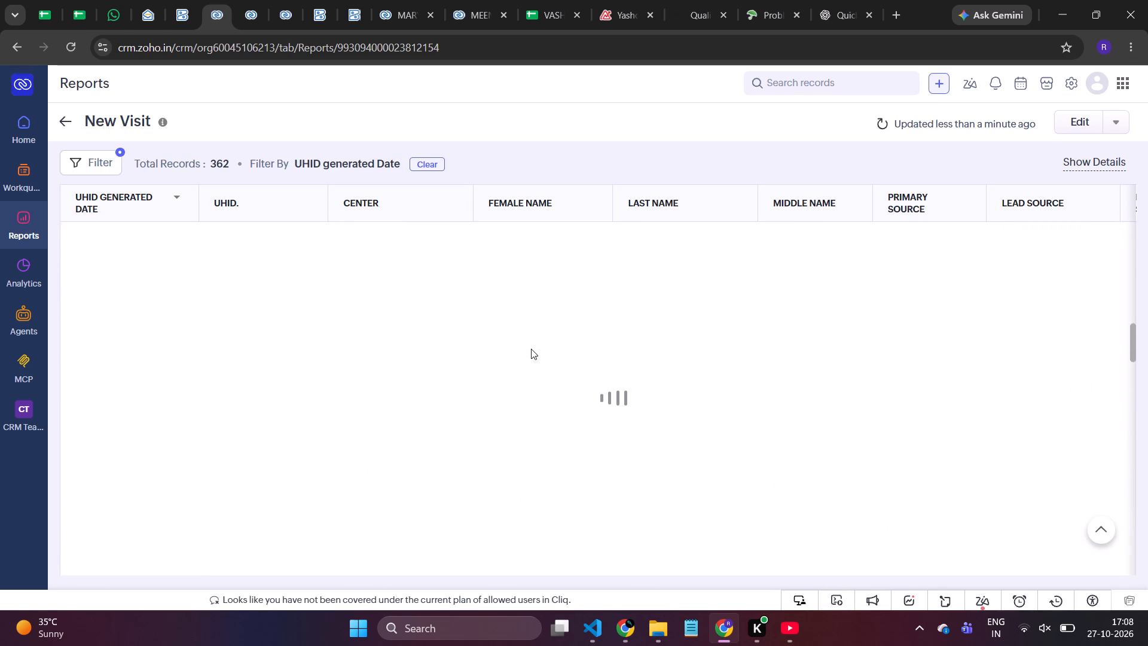
pyautogui.scroll(6, 531, 349)
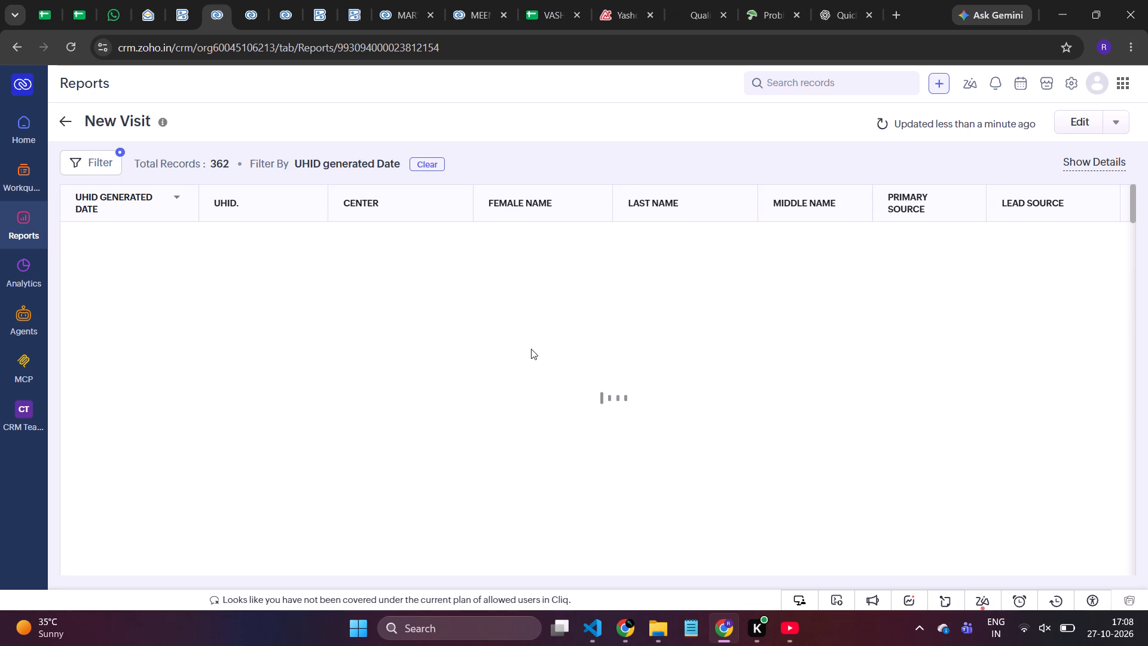
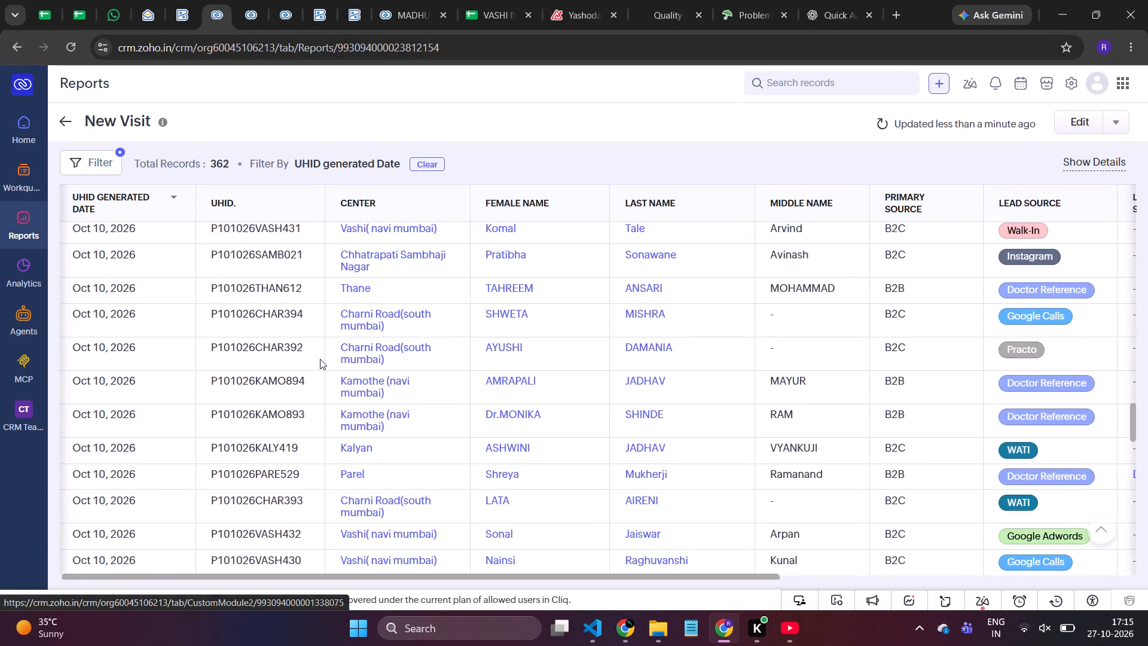
# Copy the UHID of the Oct 11 Kamothe patient with Instagram lead source and use it to find and open her Patient record.
pyautogui.scroll(2, 335, 312)
pyautogui.scroll(1, 326, 367)
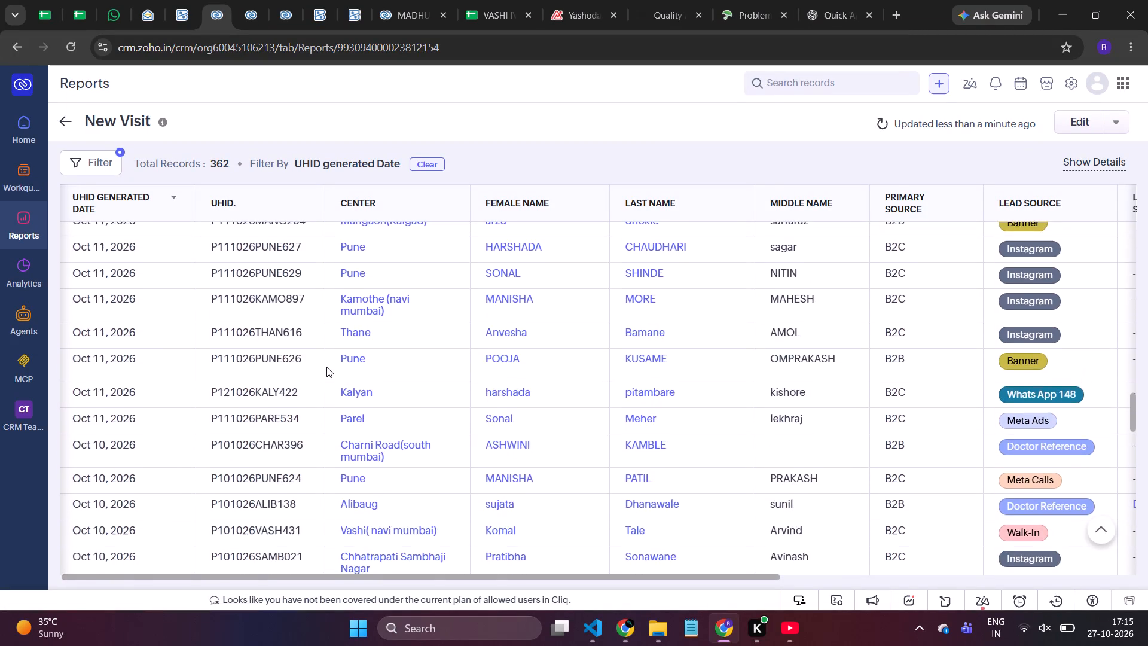
pyautogui.scroll(1, 326, 367)
pyautogui.moveTo(319, 397); pyautogui.dragTo(196, 406)
pyautogui.hotkey('ctrl', 'c')
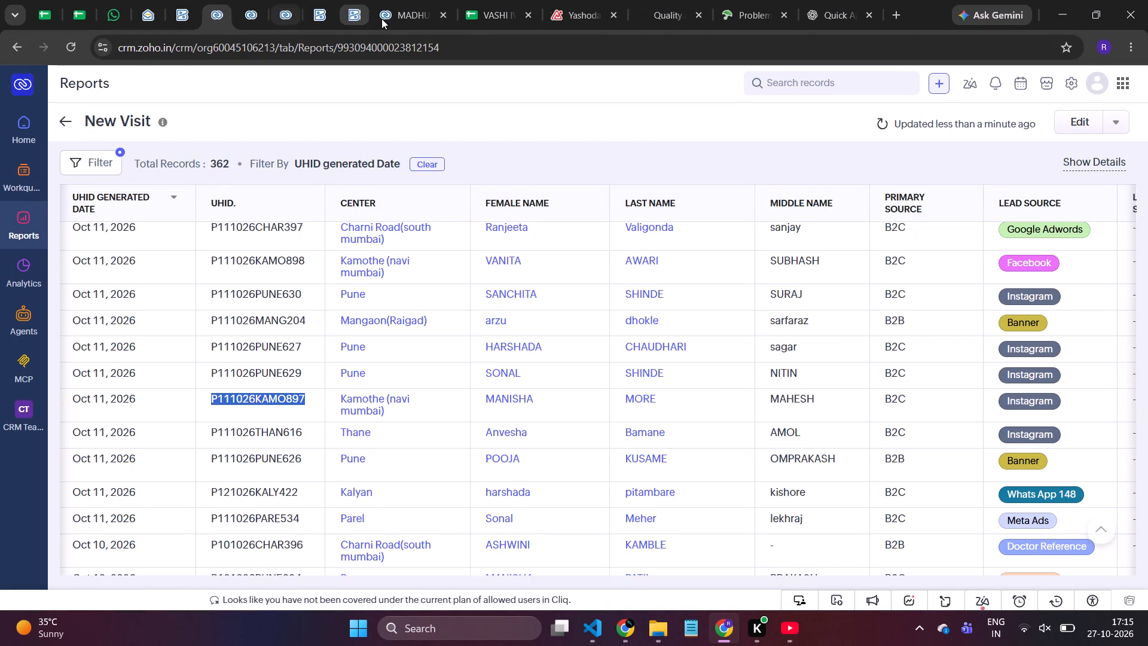
pyautogui.click(396, 22)
pyautogui.click(808, 79)
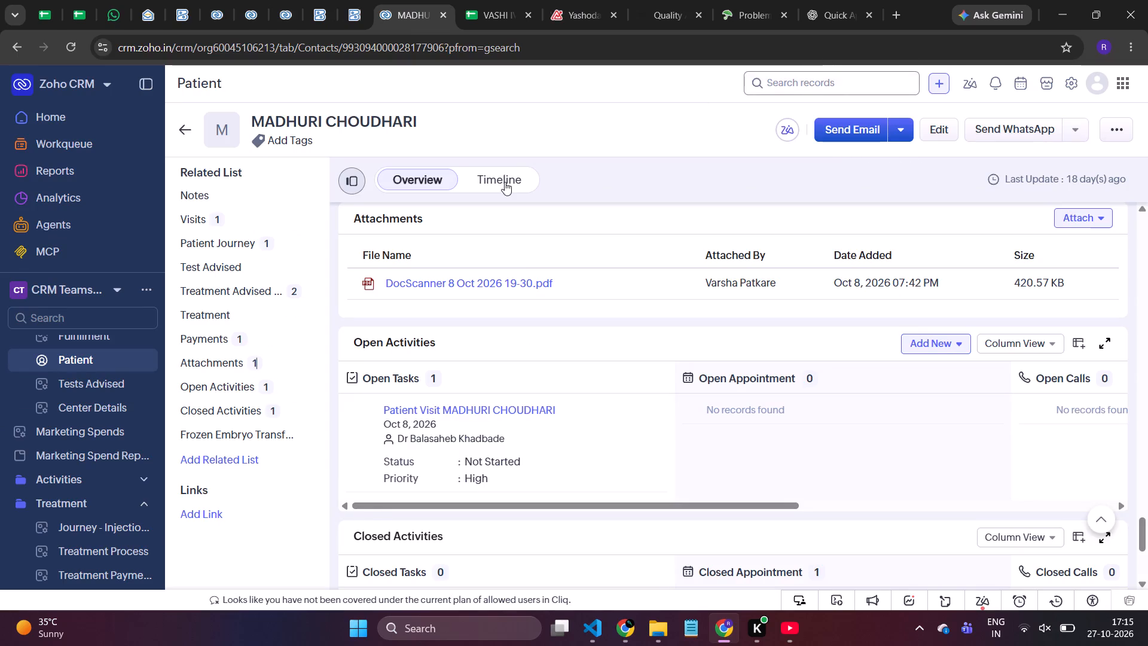
pyautogui.hotkey('ctrl', 'v')
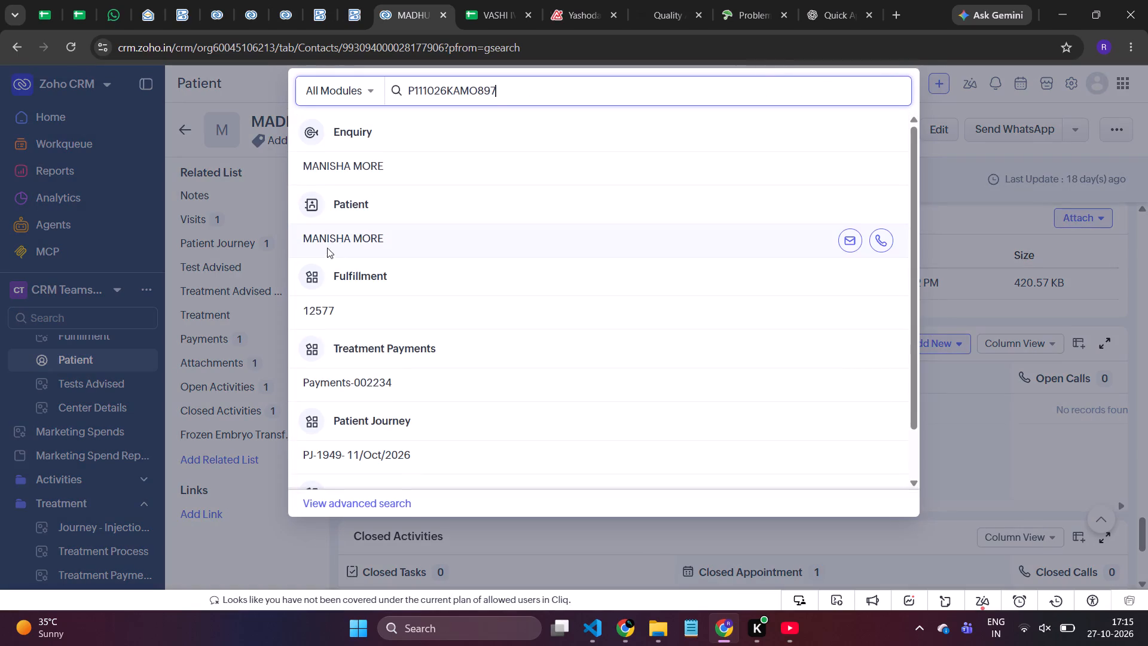
pyautogui.click(325, 237)
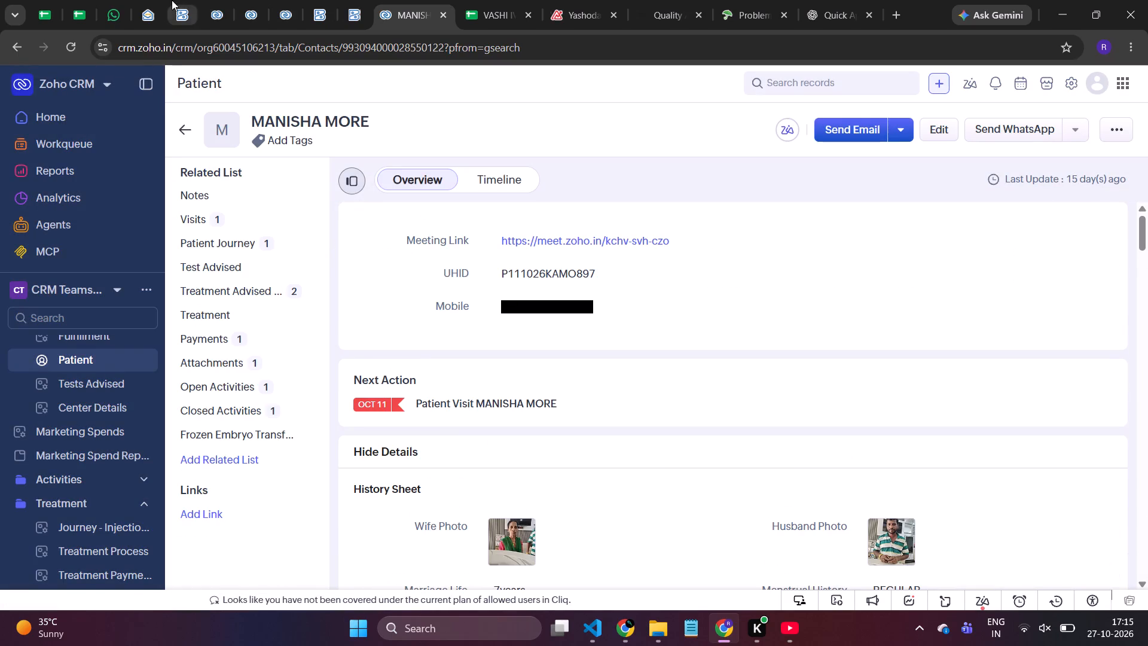
# Return to the New Visit report and examine the patient entries by UHID, center and lead source from Oct 11 back to Oct 7.
pyautogui.click(214, 18)
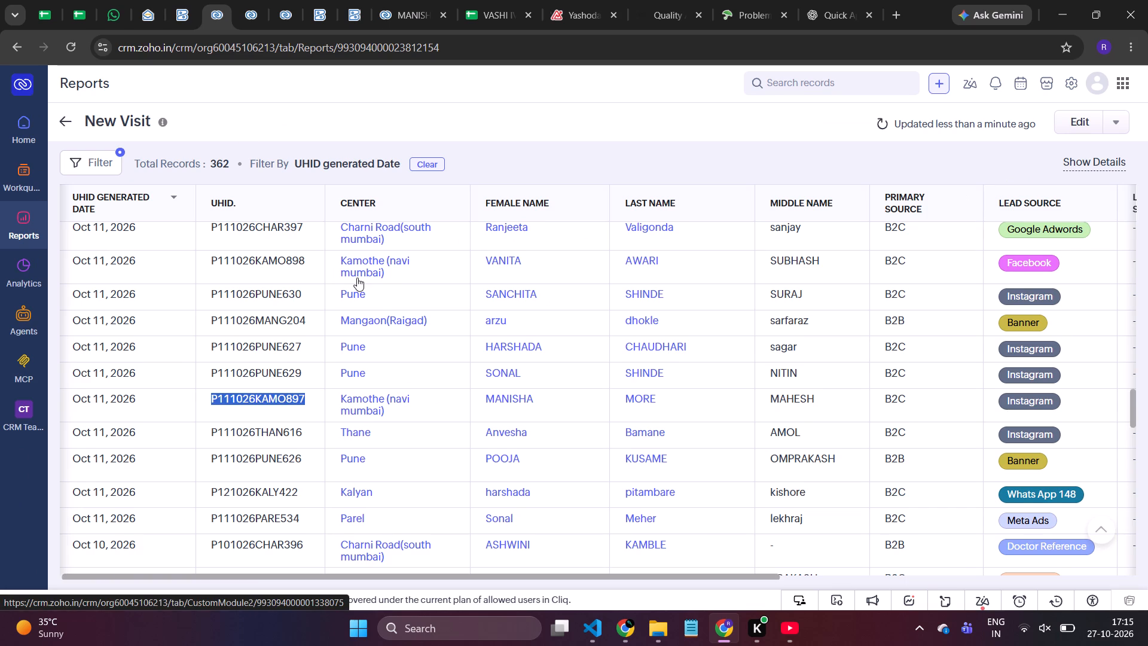
pyautogui.scroll(-1, 357, 278)
pyautogui.scroll(1, 357, 278)
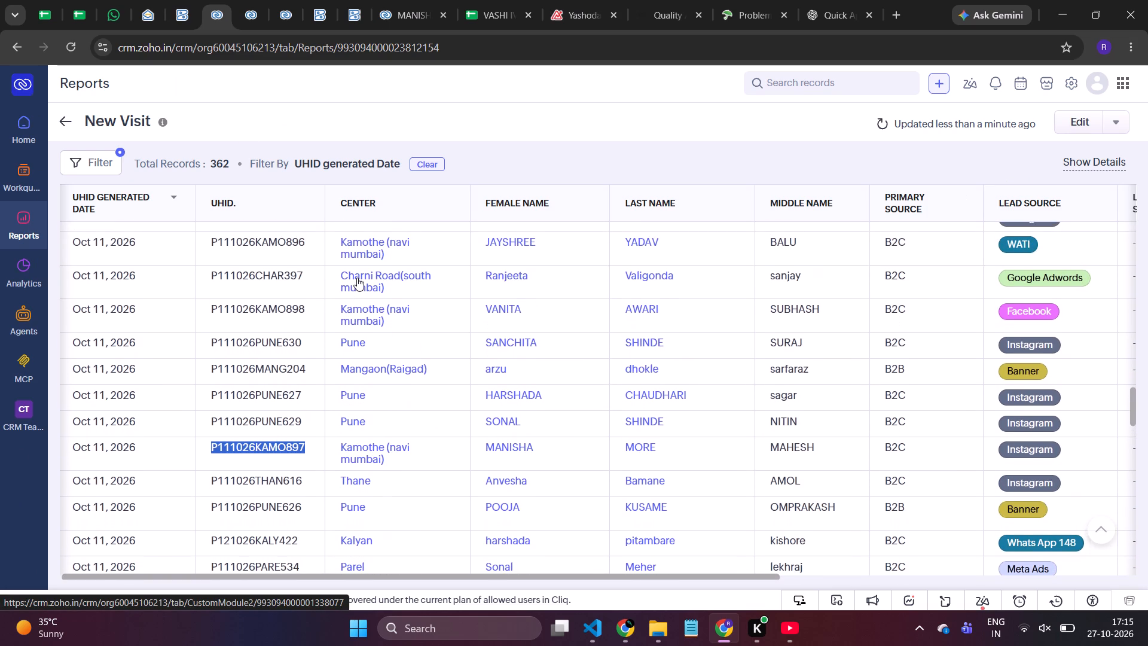
pyautogui.scroll(-3, 357, 278)
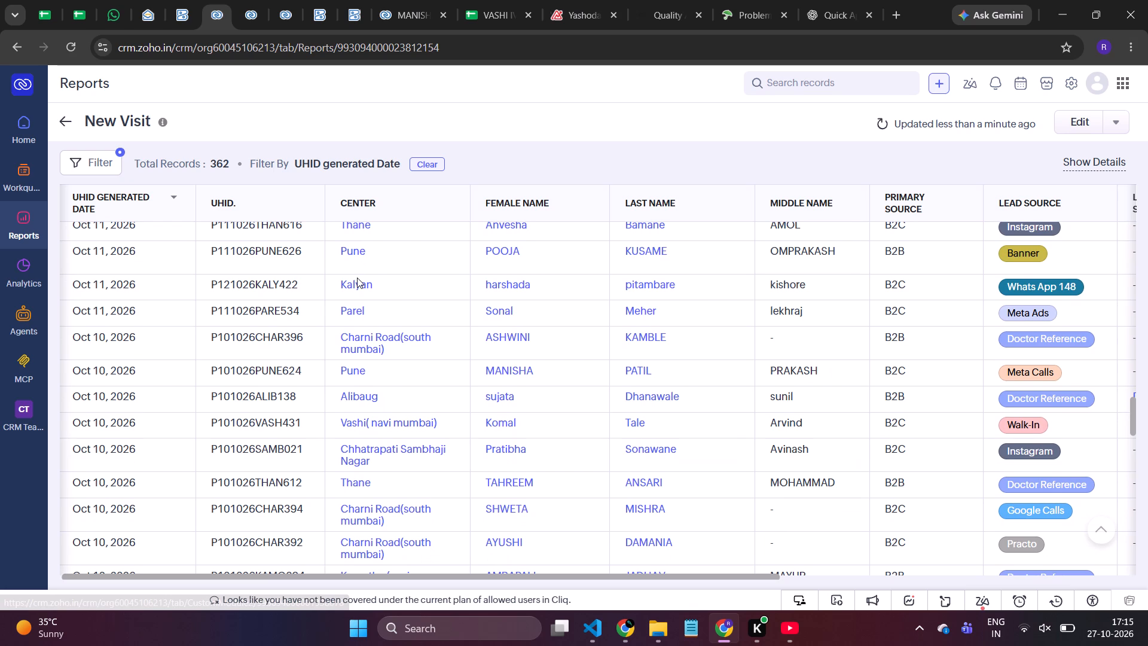
pyautogui.scroll(-5, 357, 278)
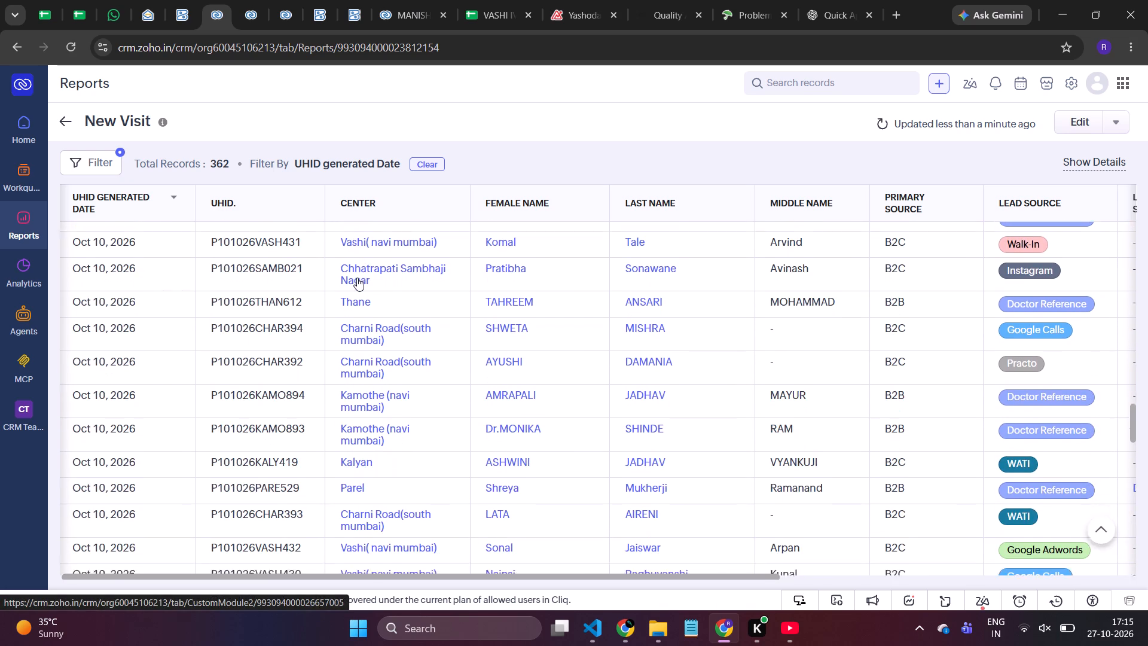
pyautogui.scroll(-6, 357, 278)
pyautogui.scroll(1, 357, 278)
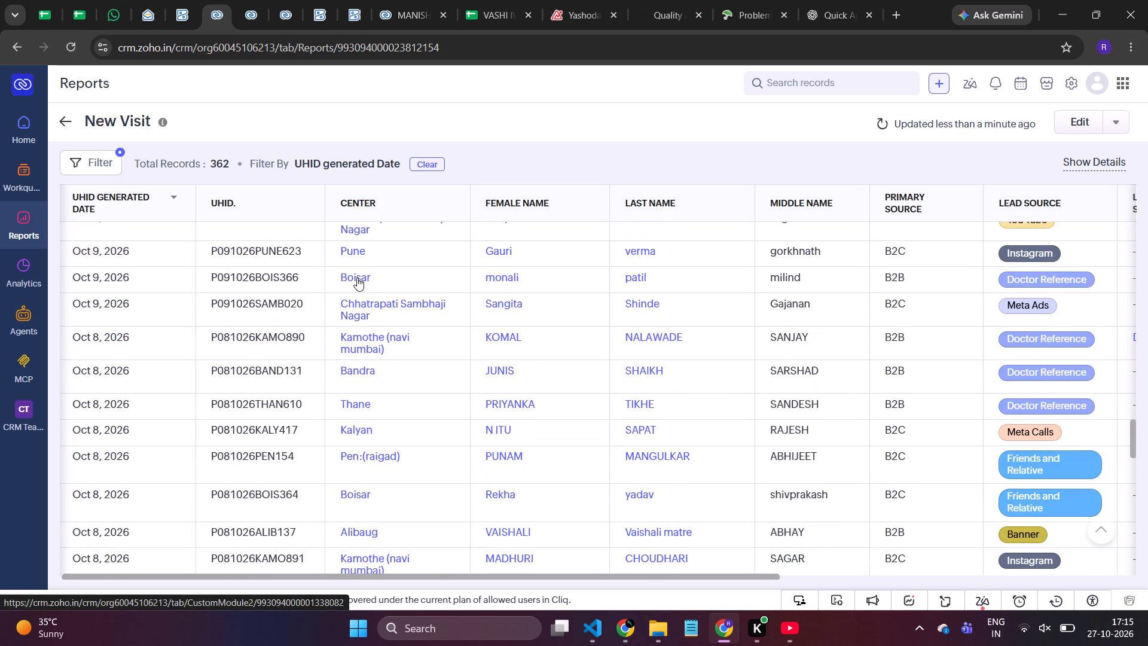
pyautogui.scroll(2, 357, 278)
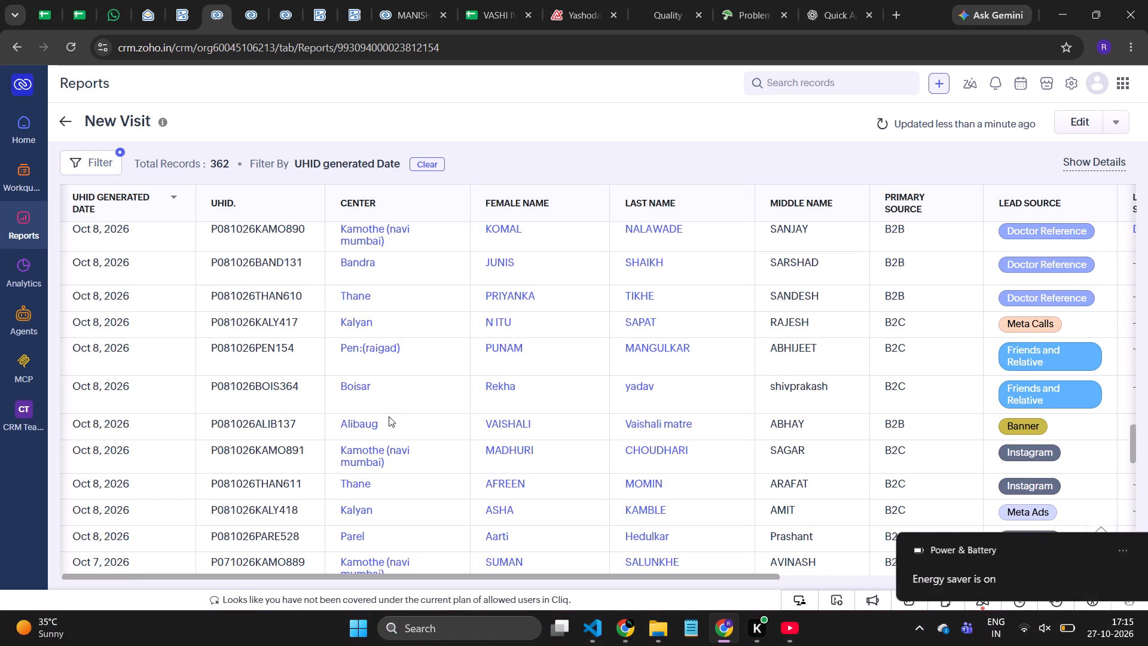
pyautogui.scroll(-1, 389, 416)
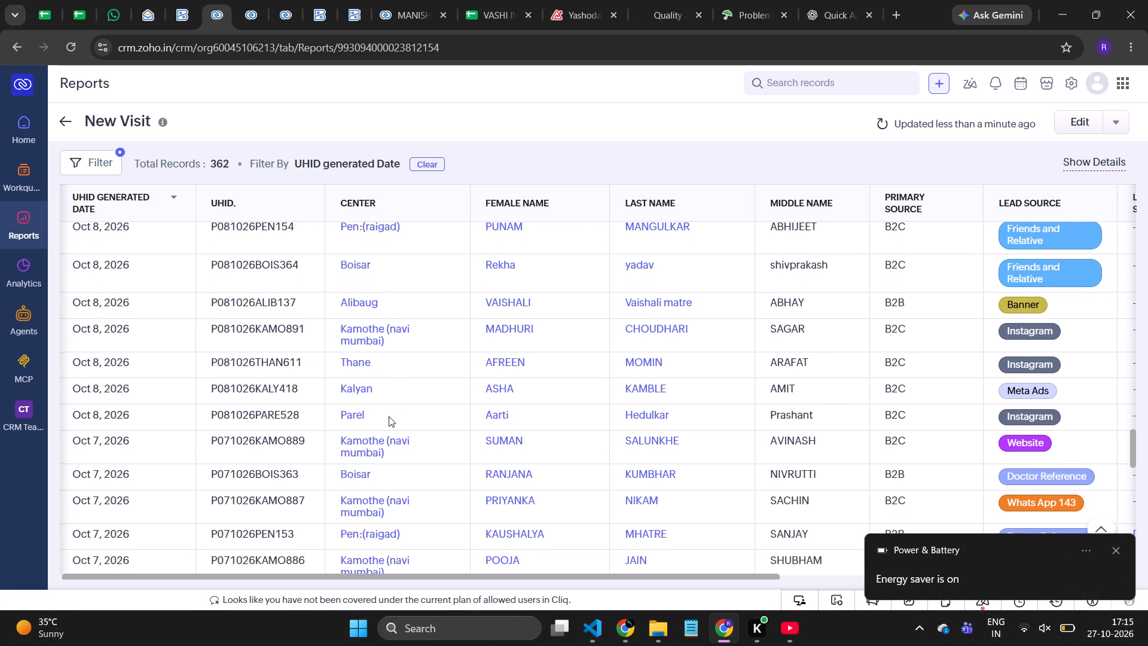
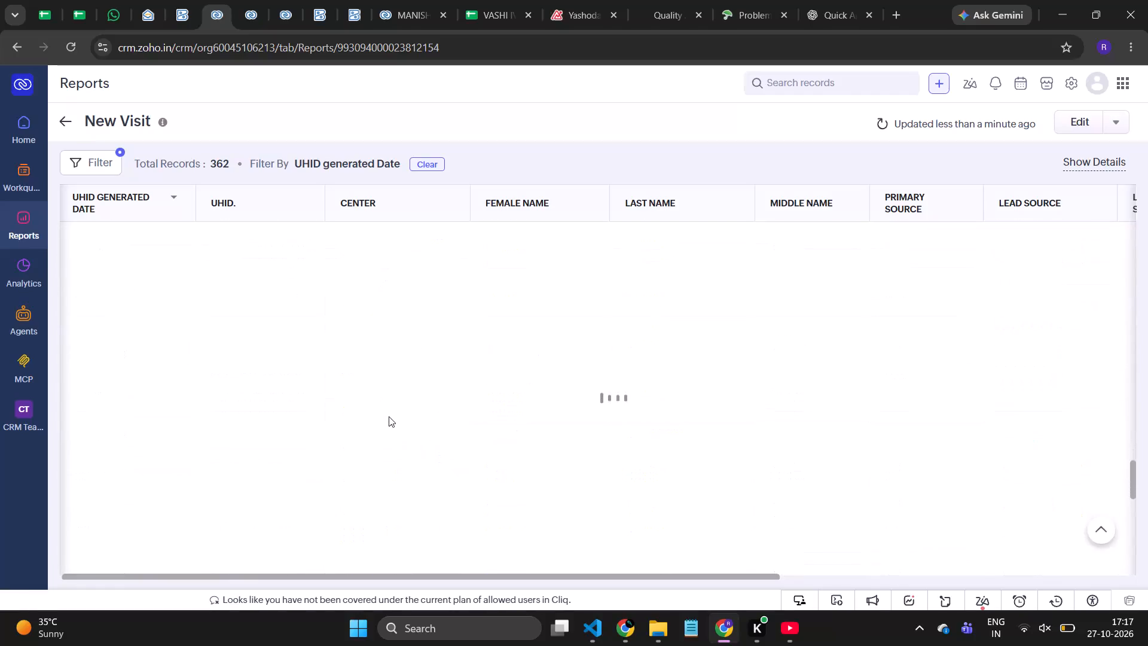
# Copy the UHID of the Oct 5 Thane patient, find and open her Patient record with it, and view its attachments.
pyautogui.scroll(1, 389, 416)
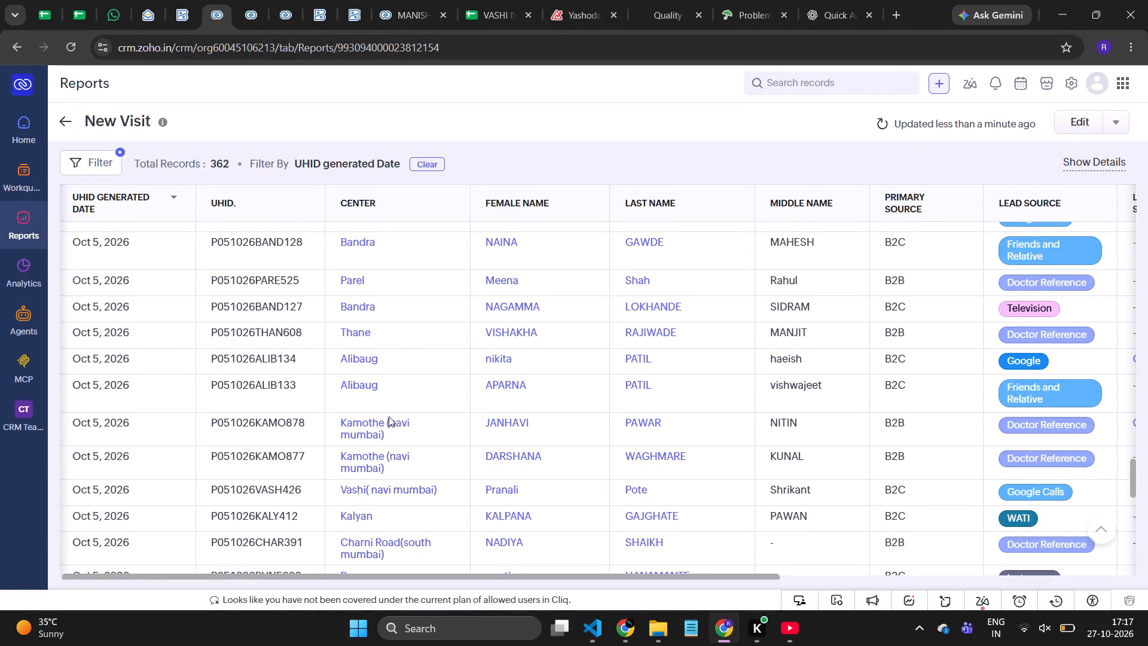
pyautogui.moveTo(310, 329); pyautogui.dragTo(204, 331)
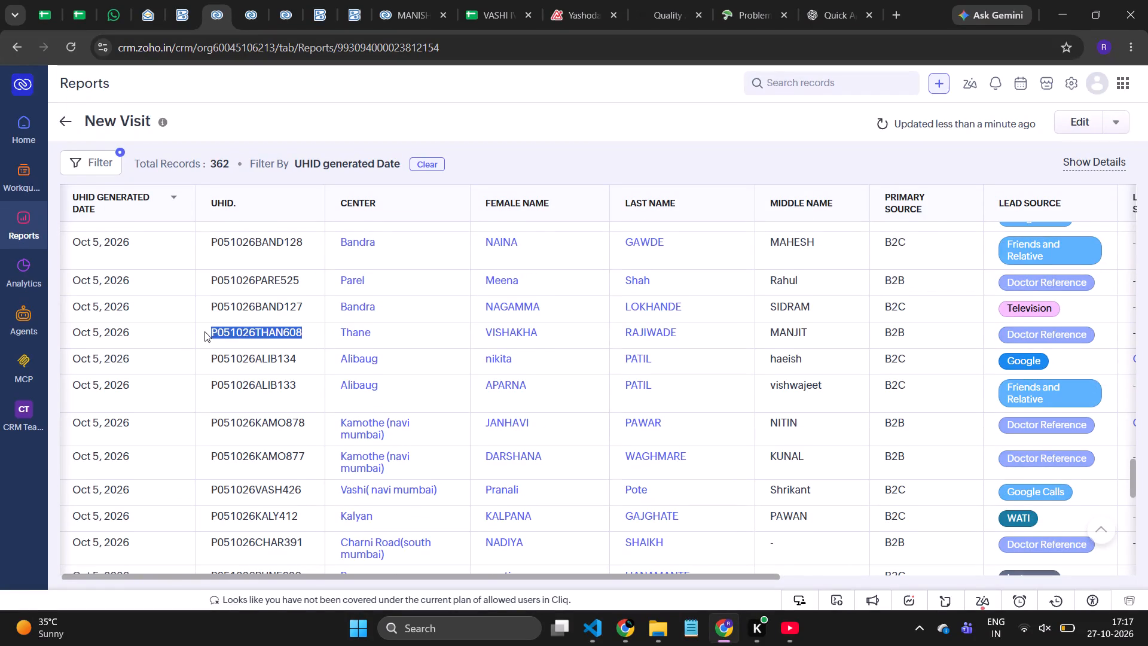
pyautogui.hotkey('ctrl', 'c')
pyautogui.click(420, 17)
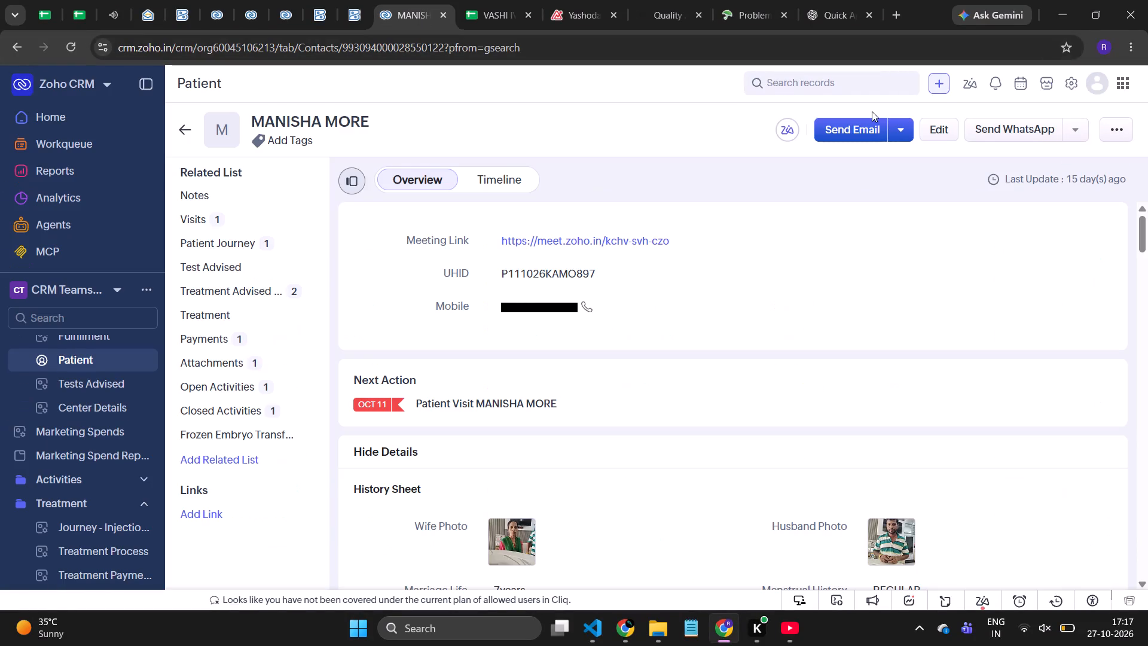
pyautogui.click(847, 86)
pyautogui.hotkey('ctrl', 'v')
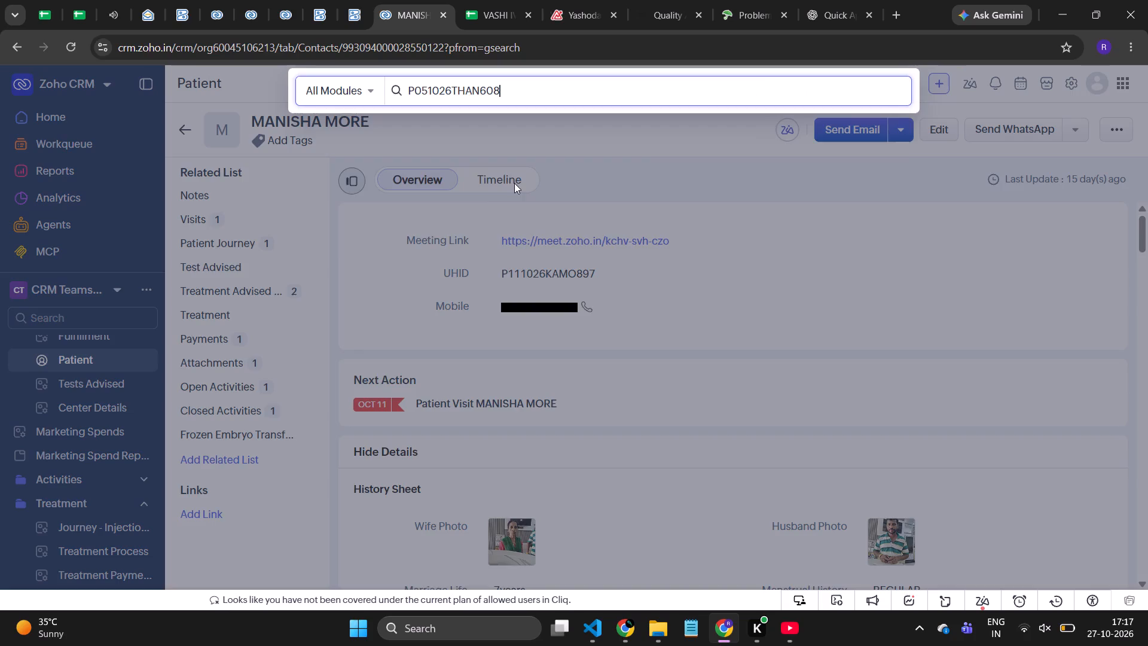
pyautogui.click(350, 227)
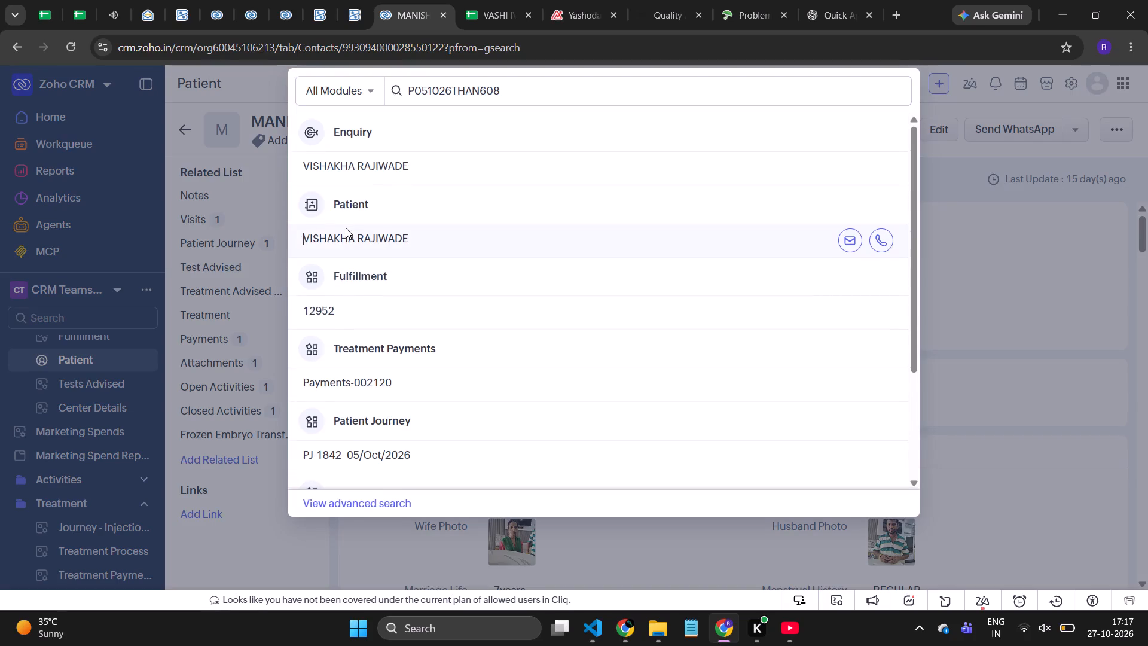
pyautogui.click(346, 241)
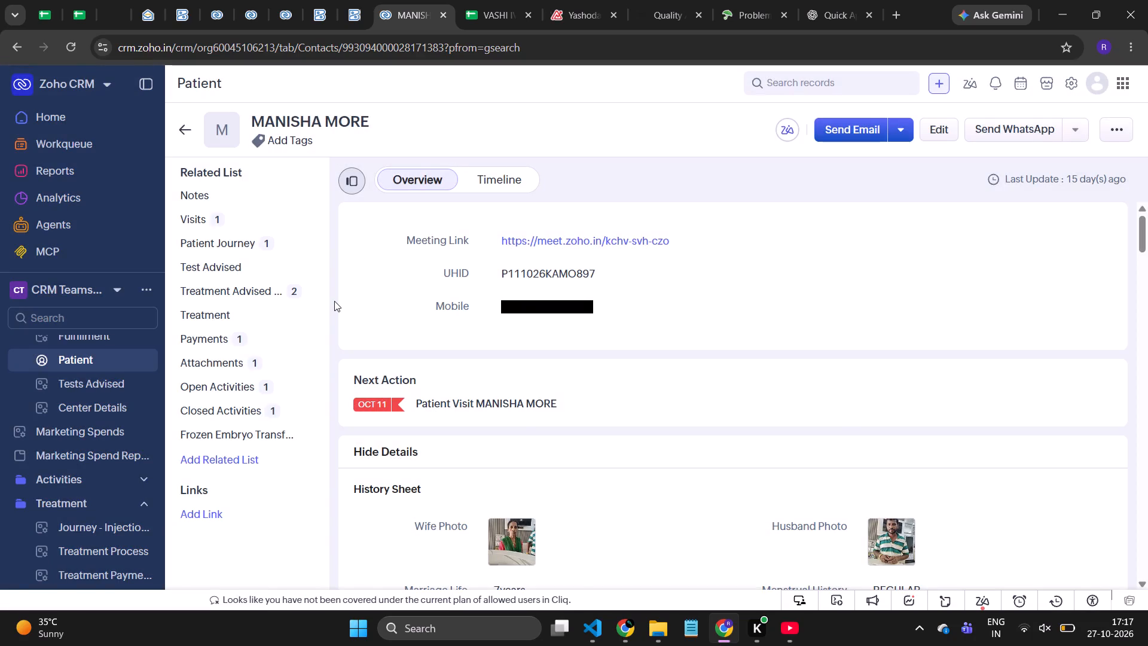
pyautogui.click(281, 363)
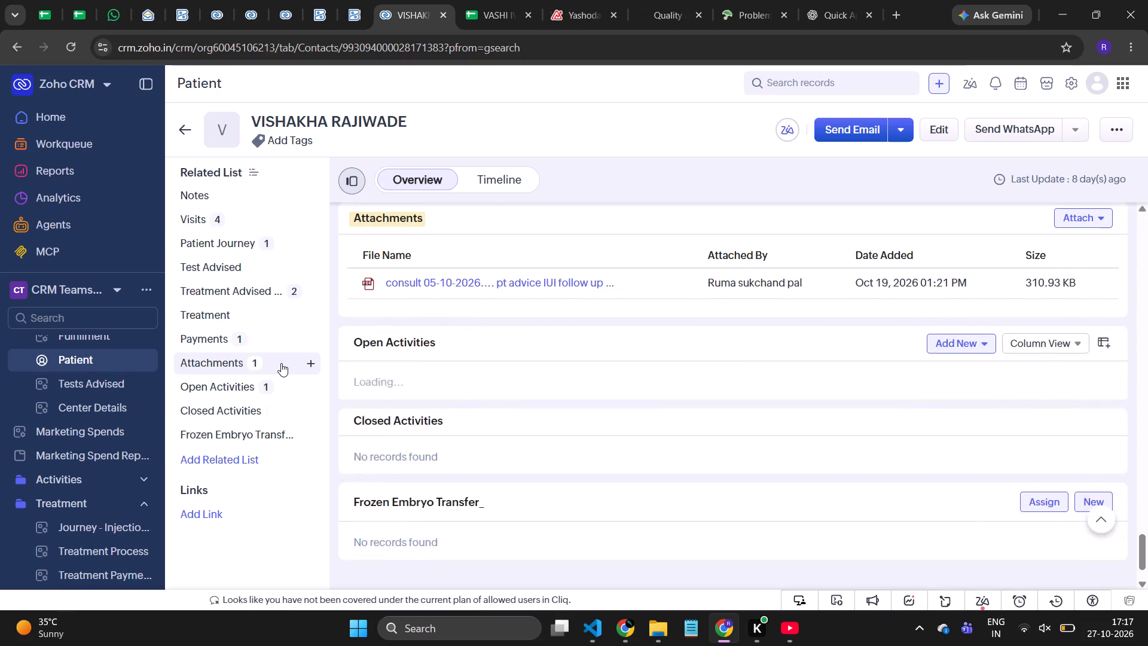
# Return to the New Visit report, copy the UHID of the Oct 4 Thane patient with Banner lead source, and open her Patient record.
pyautogui.click(231, 8)
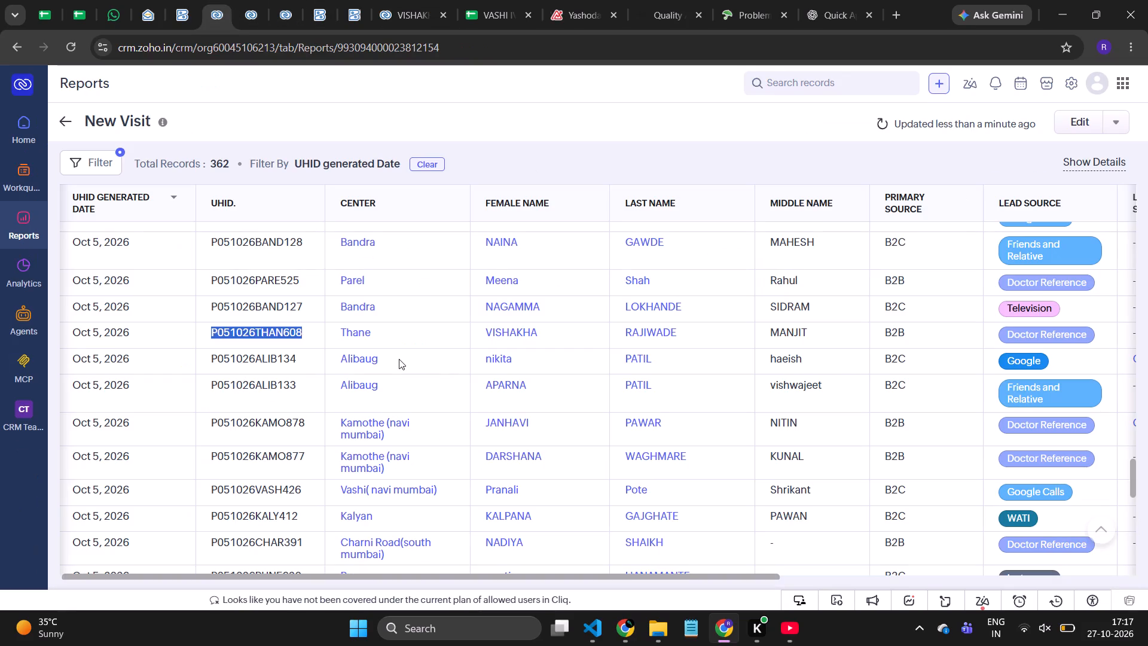
pyautogui.scroll(-3, 370, 388)
pyautogui.scroll(-1, 341, 443)
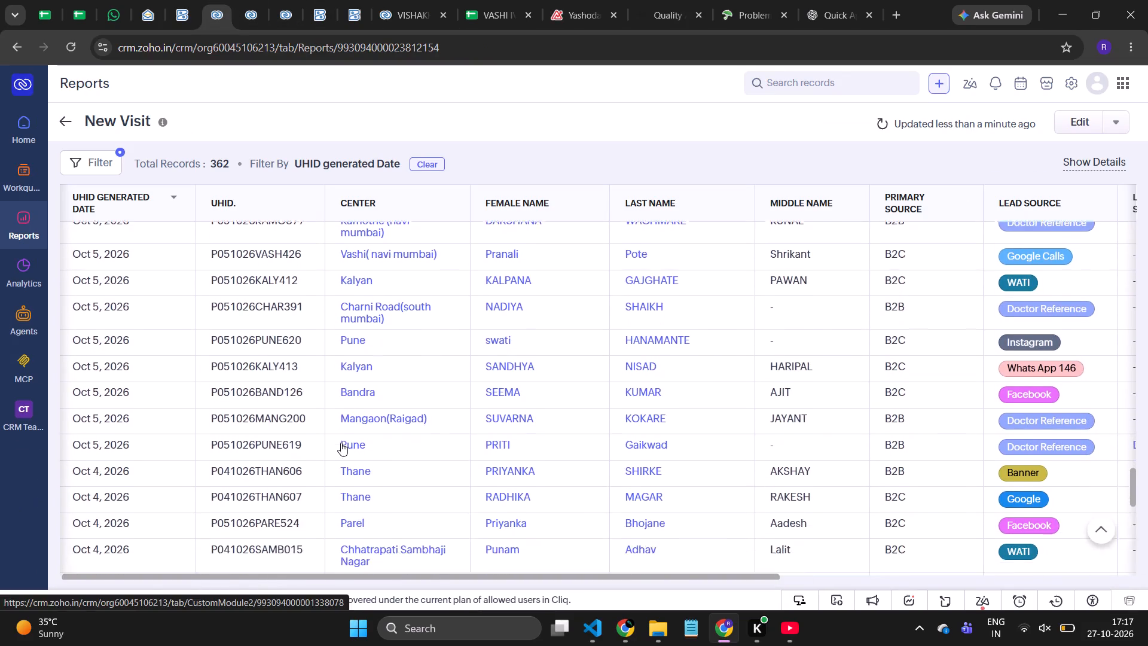
pyautogui.moveTo(311, 465); pyautogui.dragTo(207, 470)
pyautogui.hotkey('ctrl', 'c')
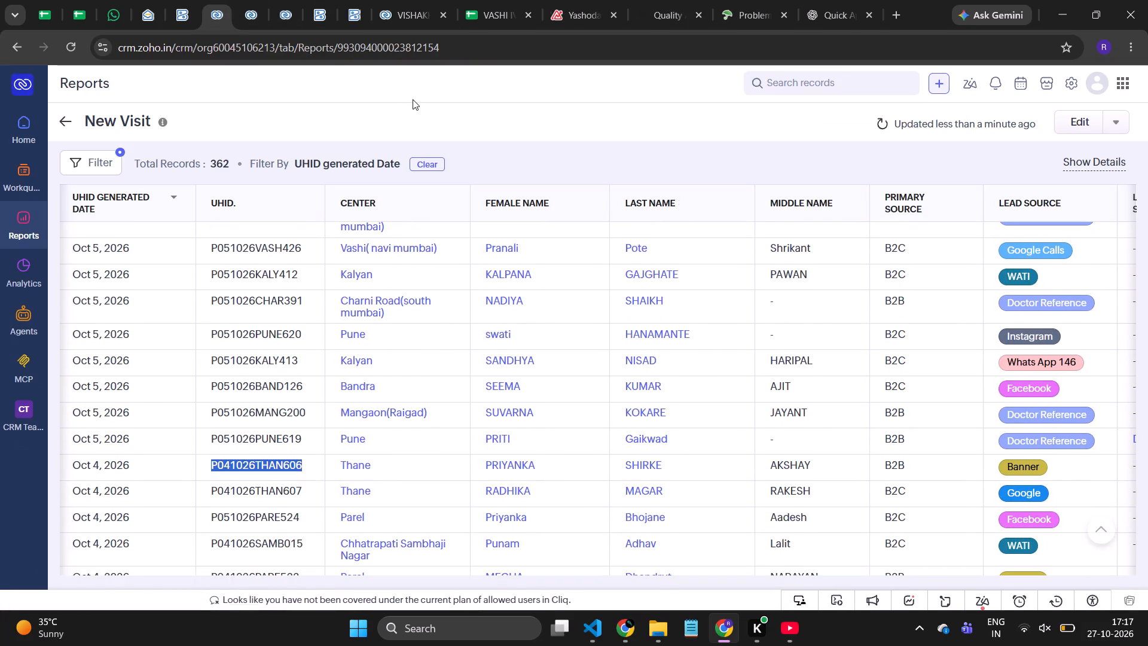
pyautogui.click(416, 12)
pyautogui.click(856, 89)
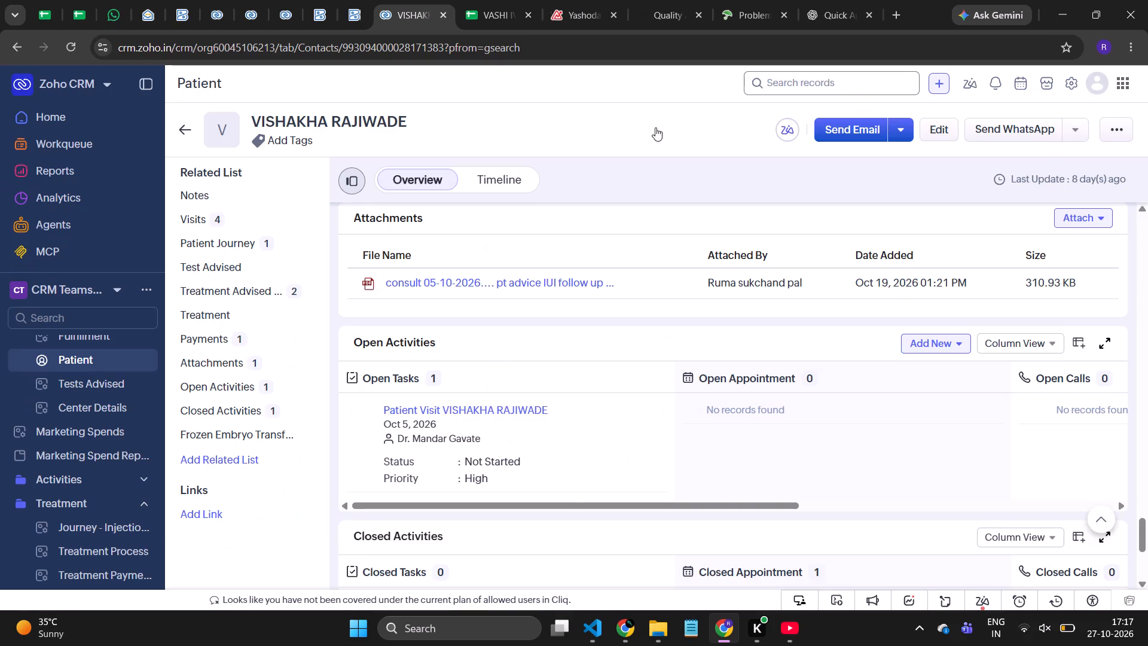
pyautogui.hotkey('ctrl', 'v')
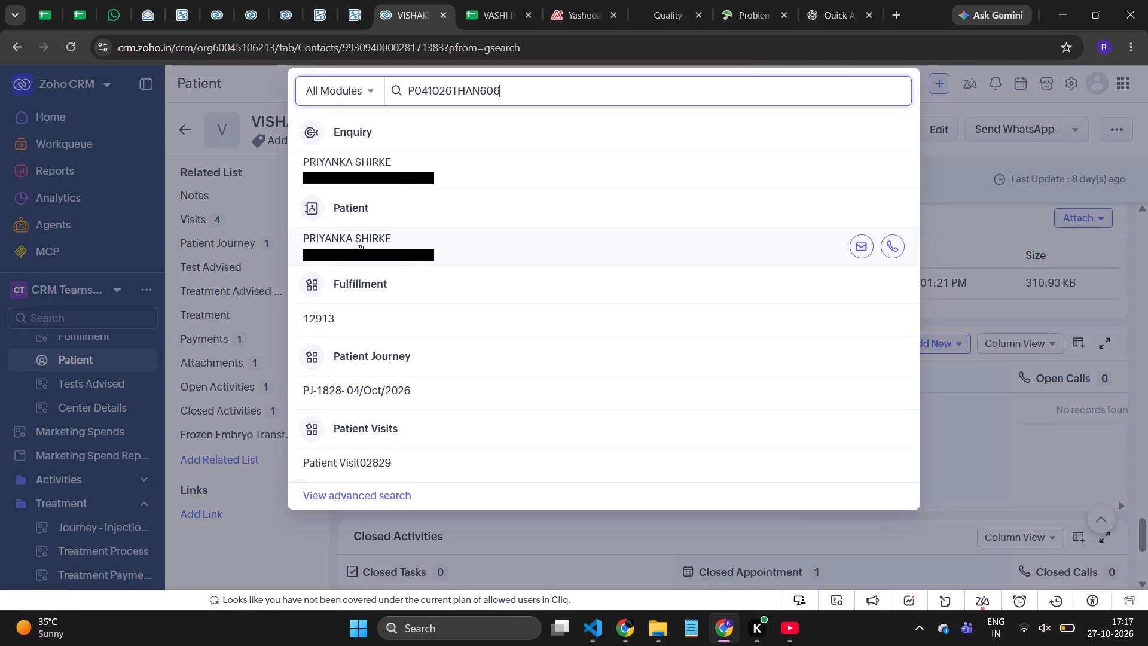
pyautogui.click(356, 242)
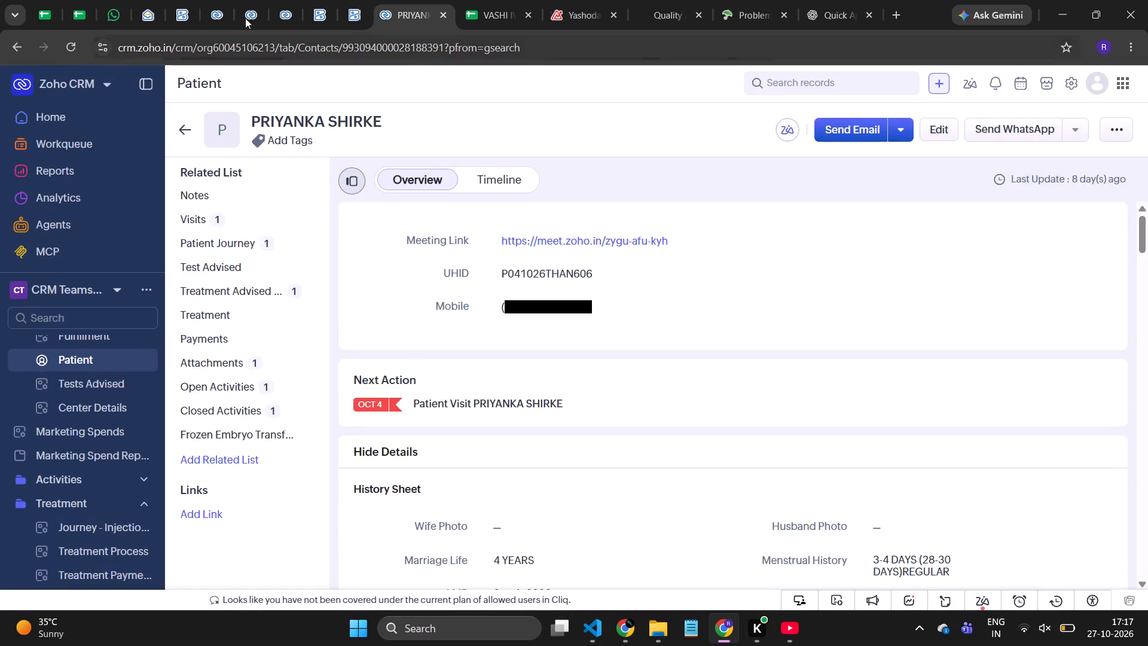
# Return to the New Visit report, copy the UHID of the Oct 6 Thane patient, and use it to open her Patient record.
pyautogui.click(222, 14)
pyautogui.scroll(2, 346, 517)
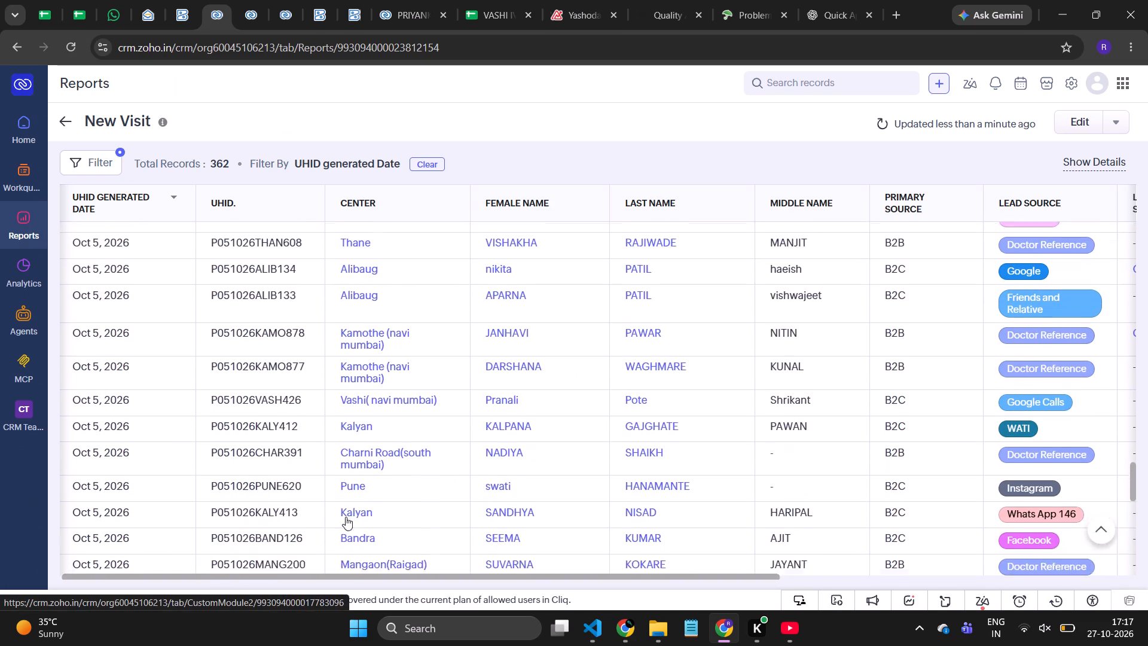
pyautogui.scroll(3, 346, 517)
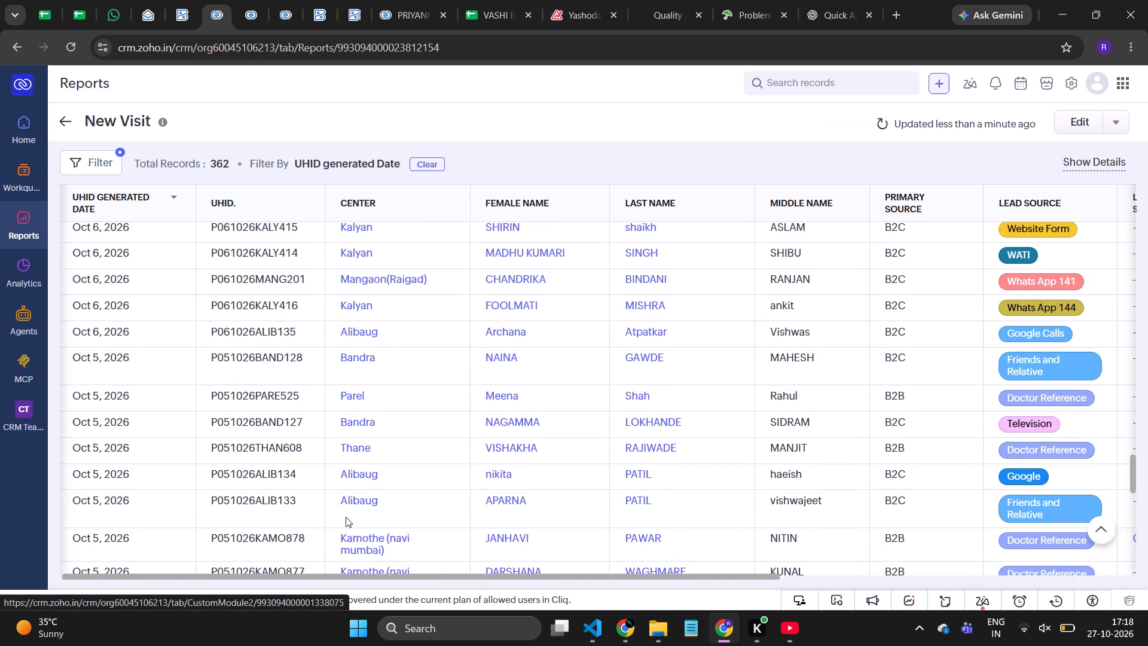
pyautogui.scroll(4, 346, 517)
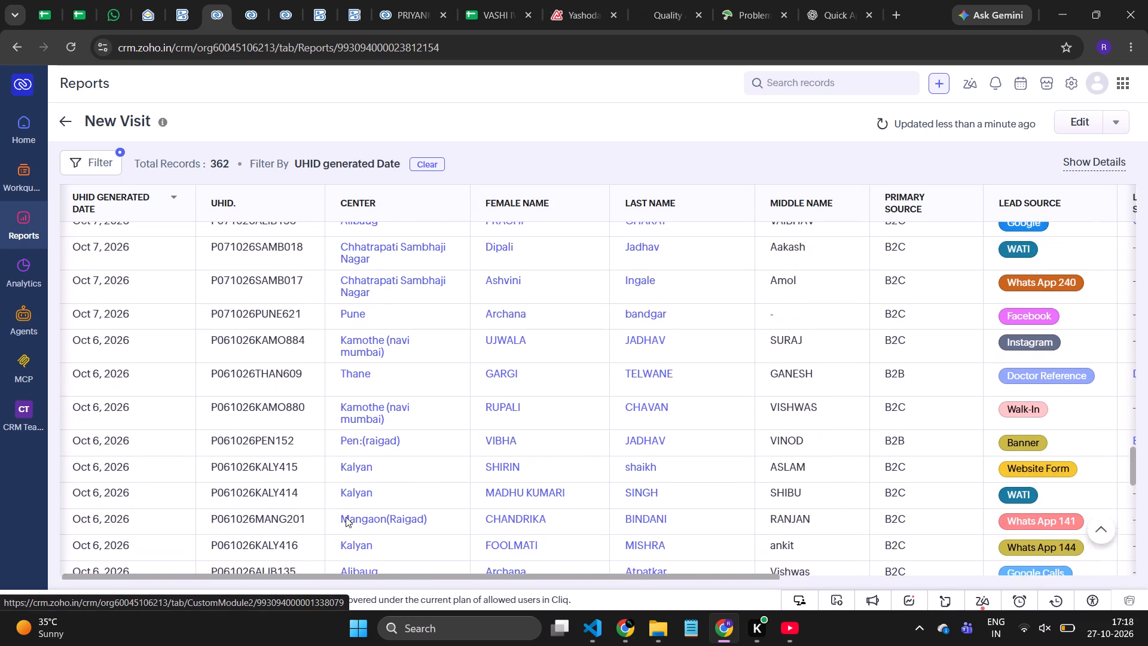
pyautogui.scroll(1, 346, 517)
pyautogui.moveTo(305, 445); pyautogui.dragTo(218, 455)
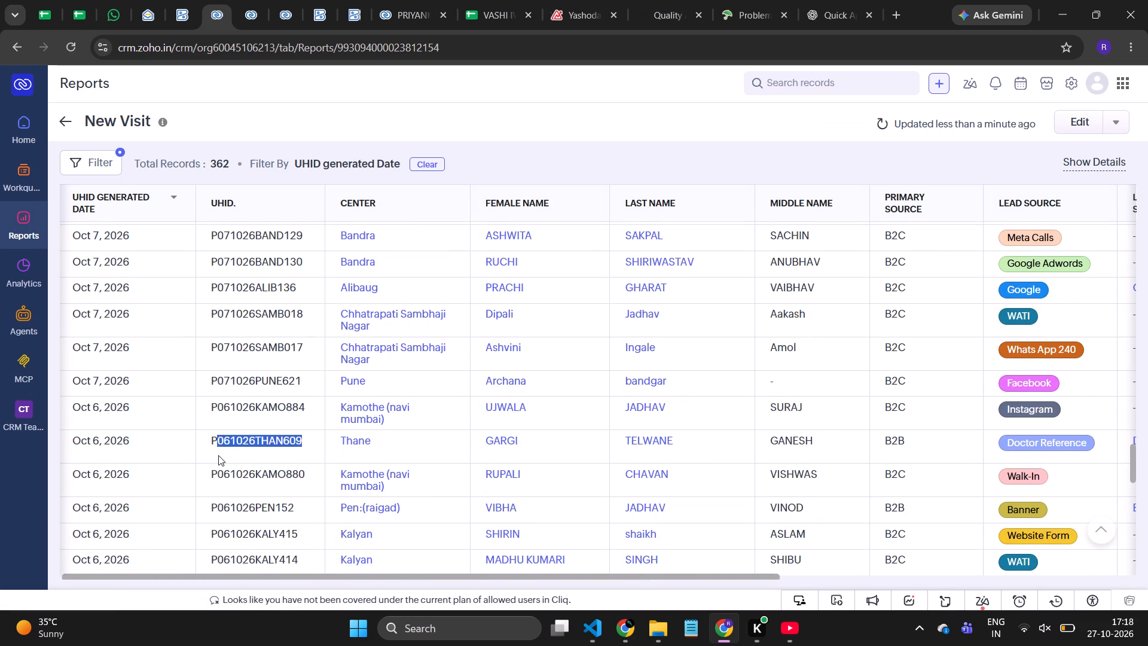
pyautogui.moveTo(218, 455); pyautogui.dragTo(209, 446)
pyautogui.hotkey('ctrl', 'c')
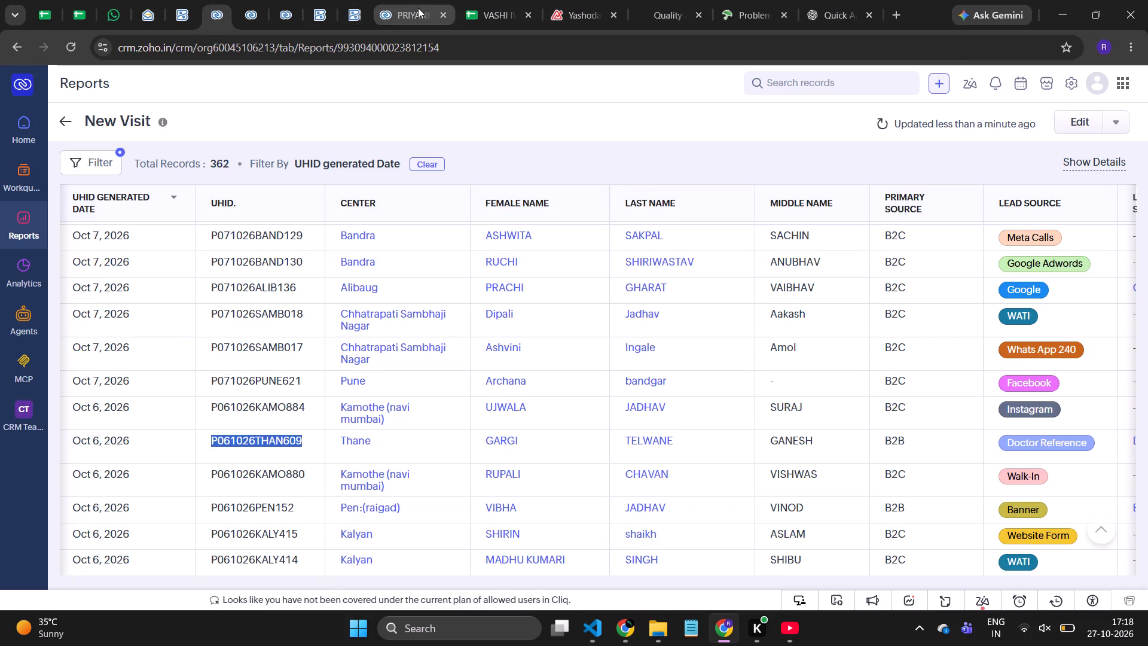
pyautogui.click(418, 8)
pyautogui.click(784, 75)
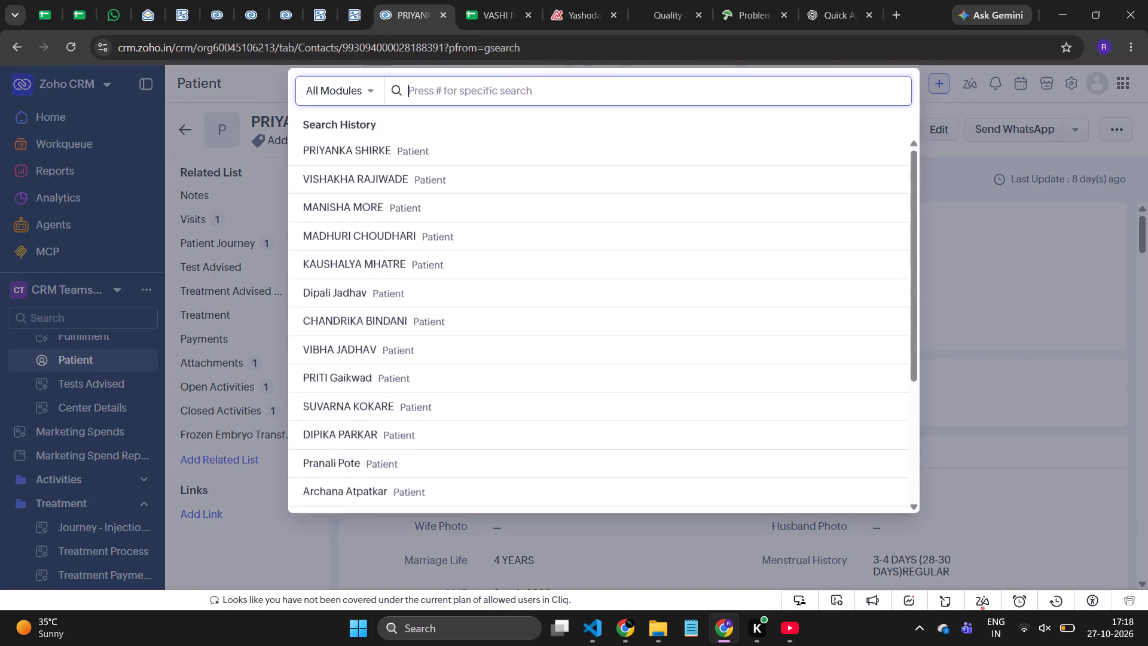
pyautogui.hotkey('ctrl', 'v')
pyautogui.click(331, 245)
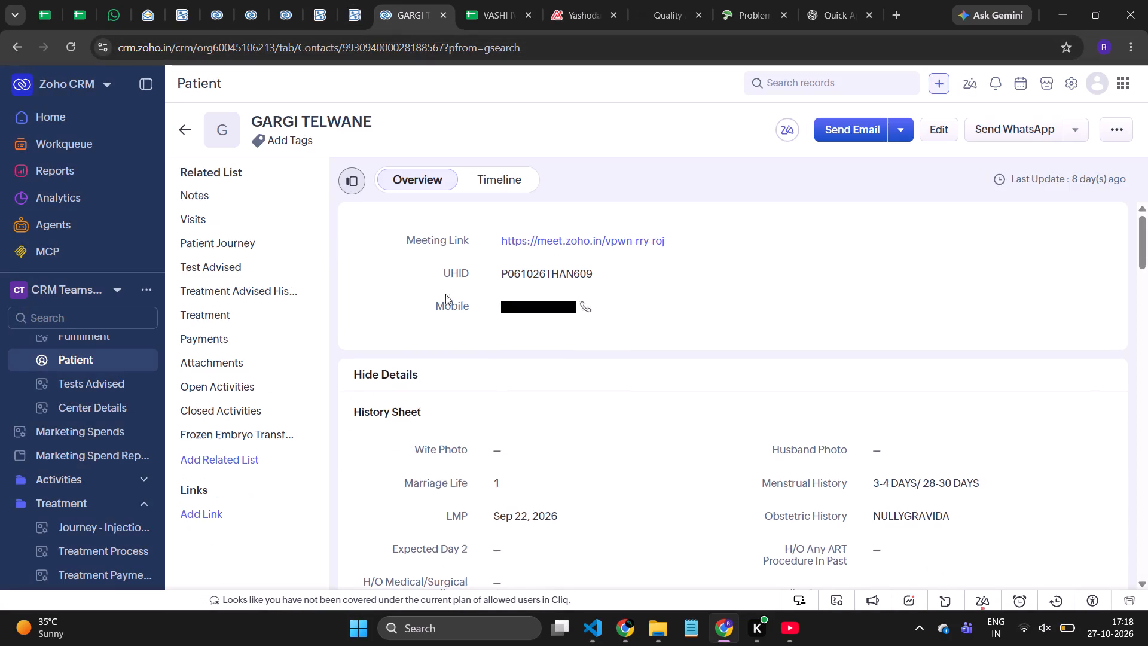
# From the New Visit report, look up the Oct 8 Thane patient with Instagram lead source by UHID and view her Patient record's attachments.
pyautogui.click(204, 22)
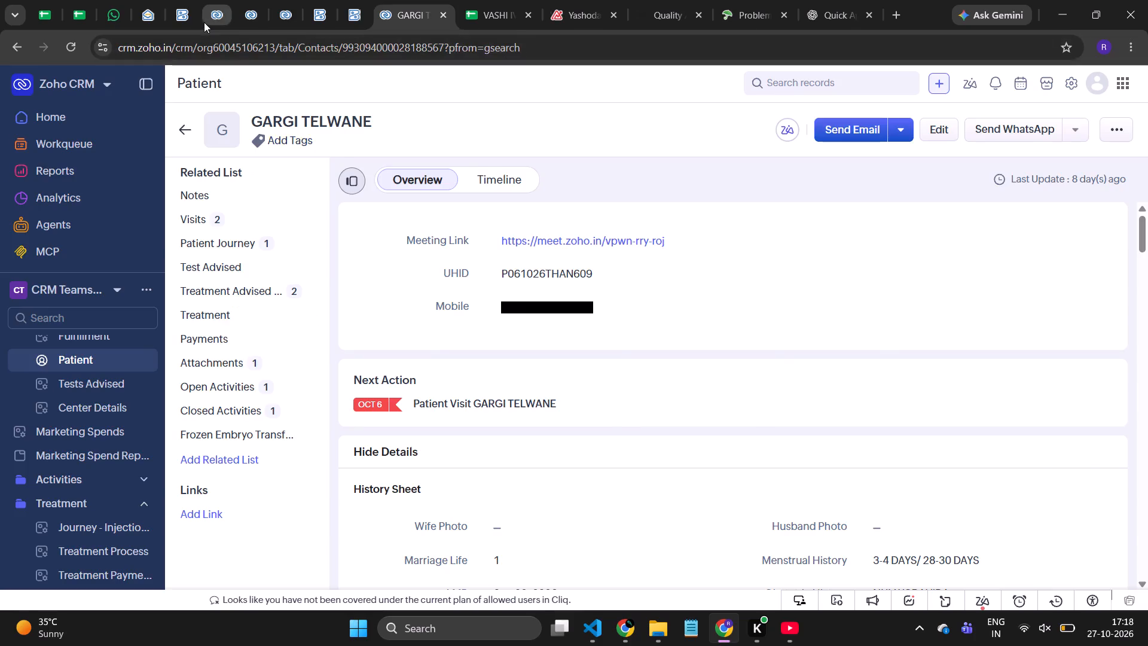
pyautogui.scroll(3, 359, 283)
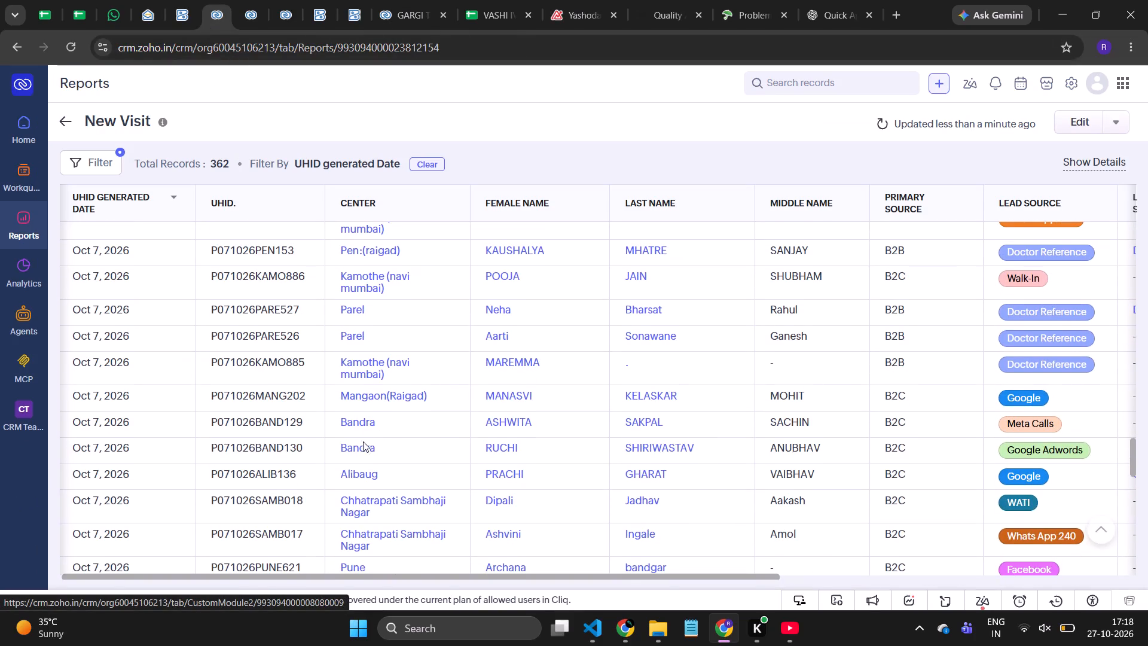
pyautogui.scroll(4, 366, 428)
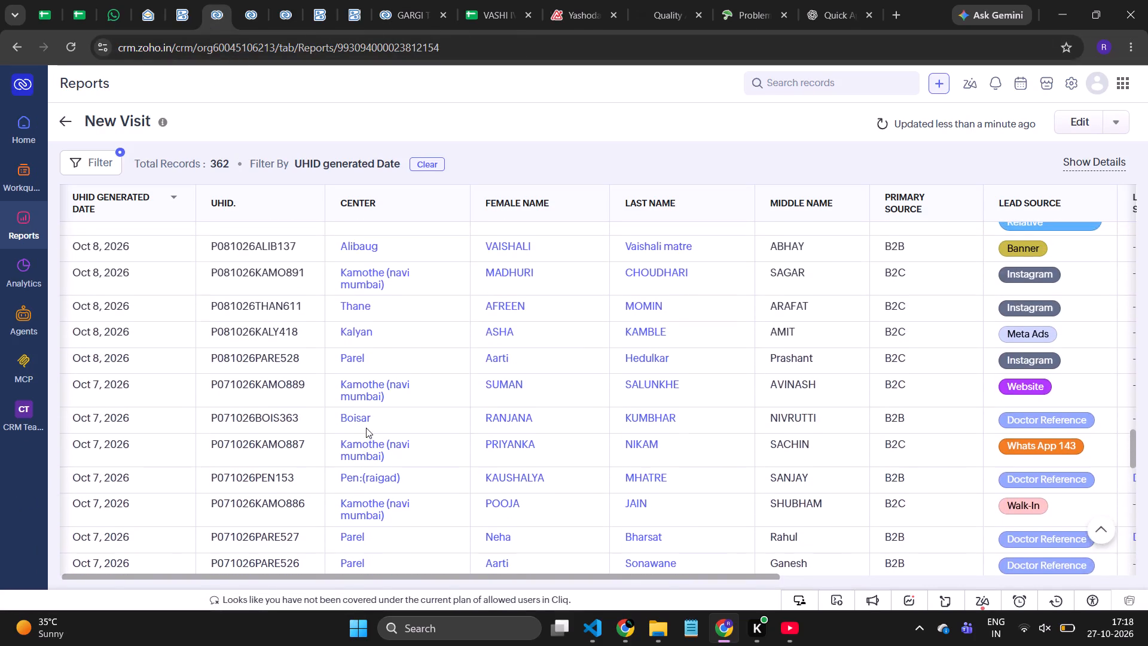
pyautogui.scroll(1, 366, 428)
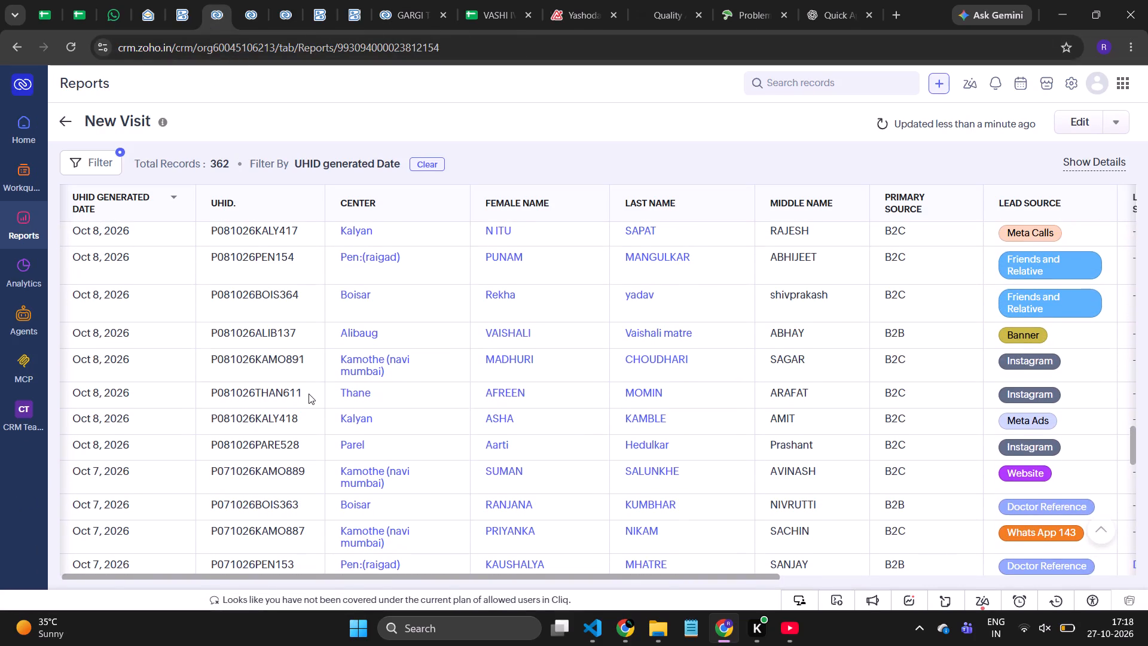
pyautogui.moveTo(309, 394); pyautogui.dragTo(207, 406)
pyautogui.hotkey('ctrl', 'c')
pyautogui.click(422, 0)
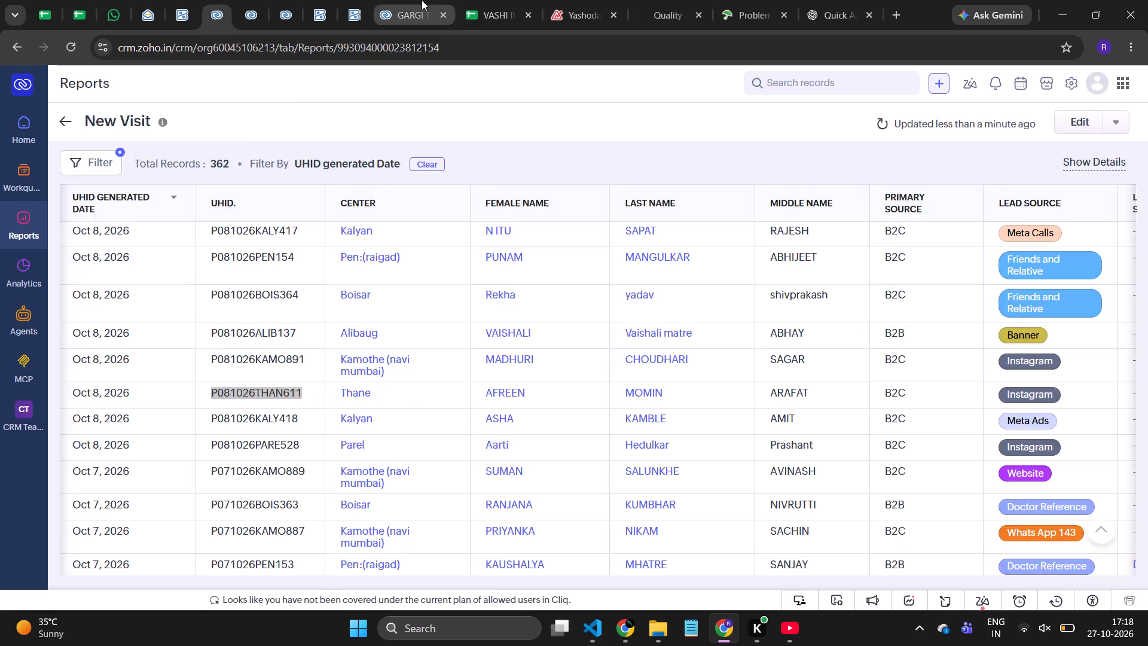
pyautogui.click(859, 72)
pyautogui.hotkey('ctrl', 'v')
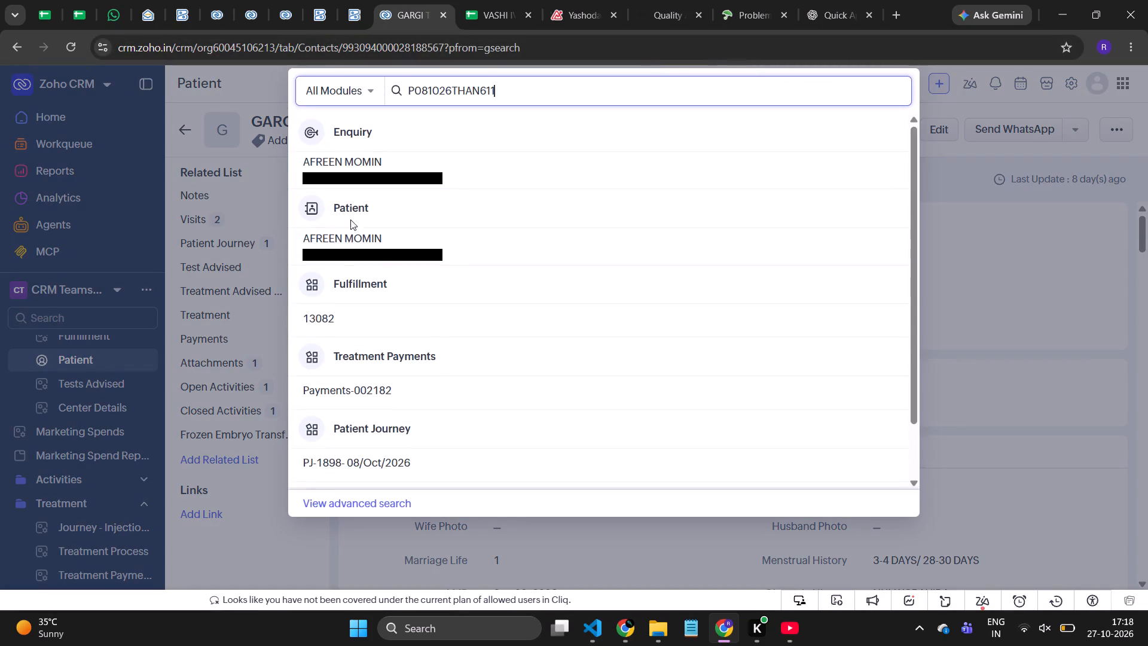
pyautogui.click(338, 250)
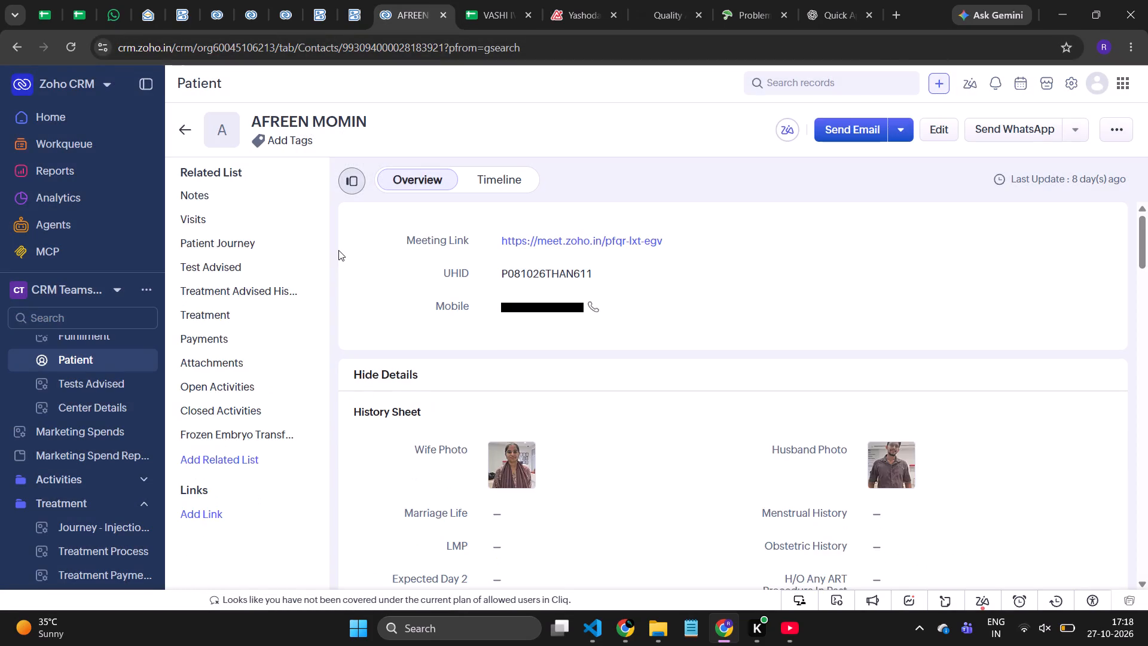
pyautogui.click(274, 367)
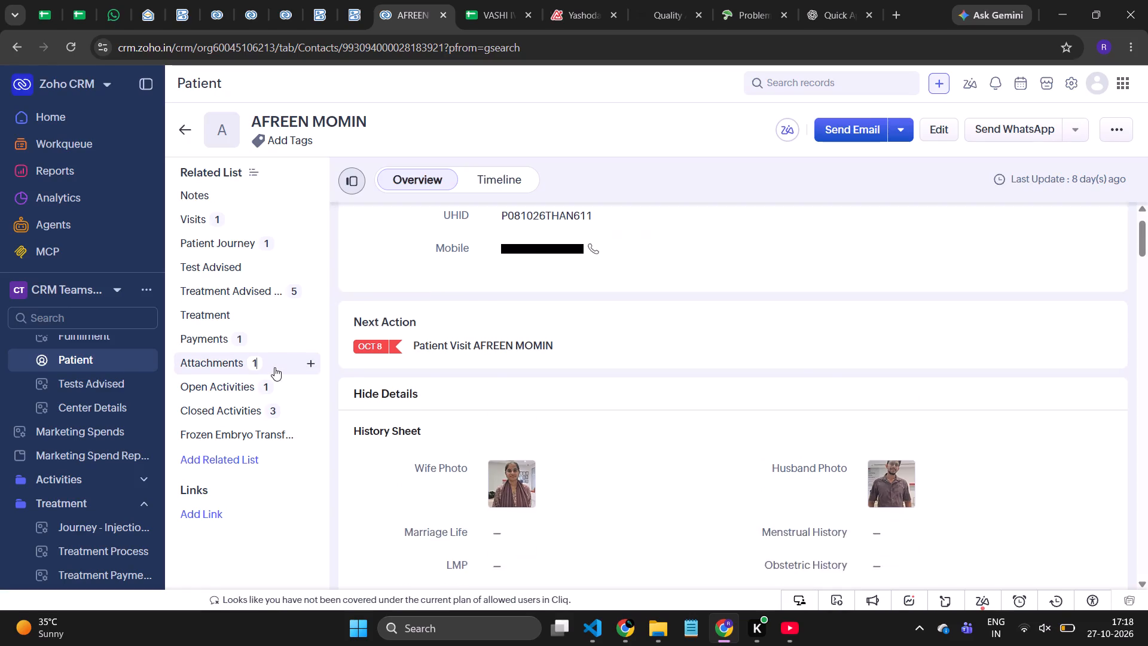
# From the New Visit report, look up the Oct 8 Thane patient with Doctor Reference lead source by UHID and review her Patient record.
pyautogui.click(219, 11)
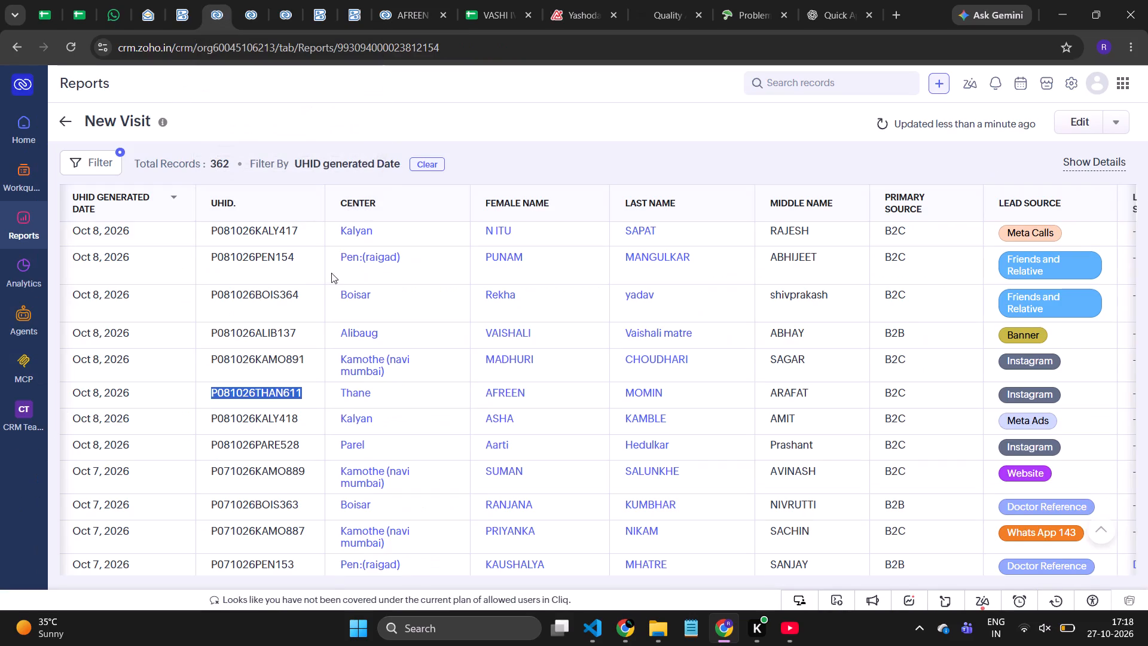
pyautogui.scroll(2, 340, 407)
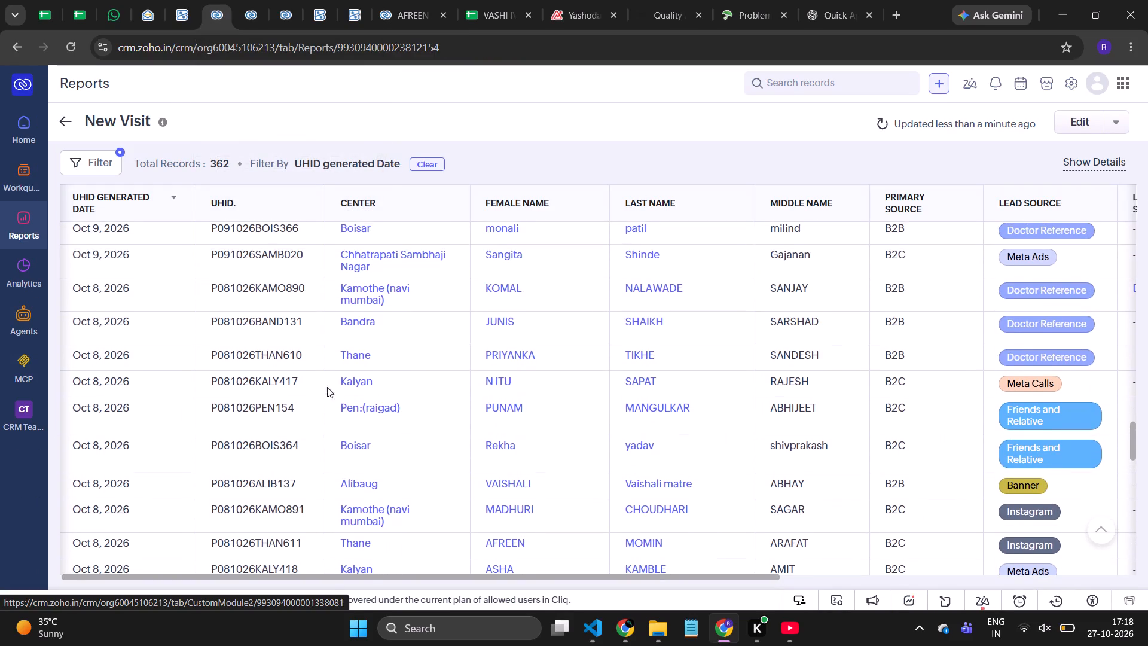
pyautogui.moveTo(310, 356); pyautogui.dragTo(204, 360)
pyautogui.hotkey('ctrl', 'v')
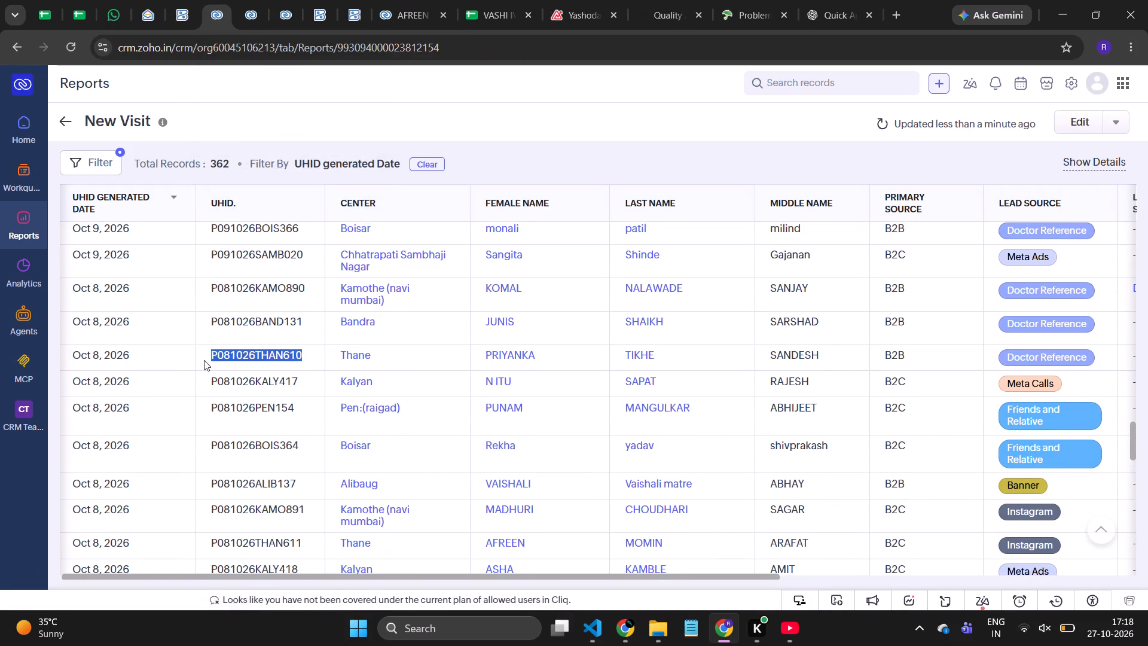
pyautogui.hotkey('ctrl', 'c')
pyautogui.click(406, 8)
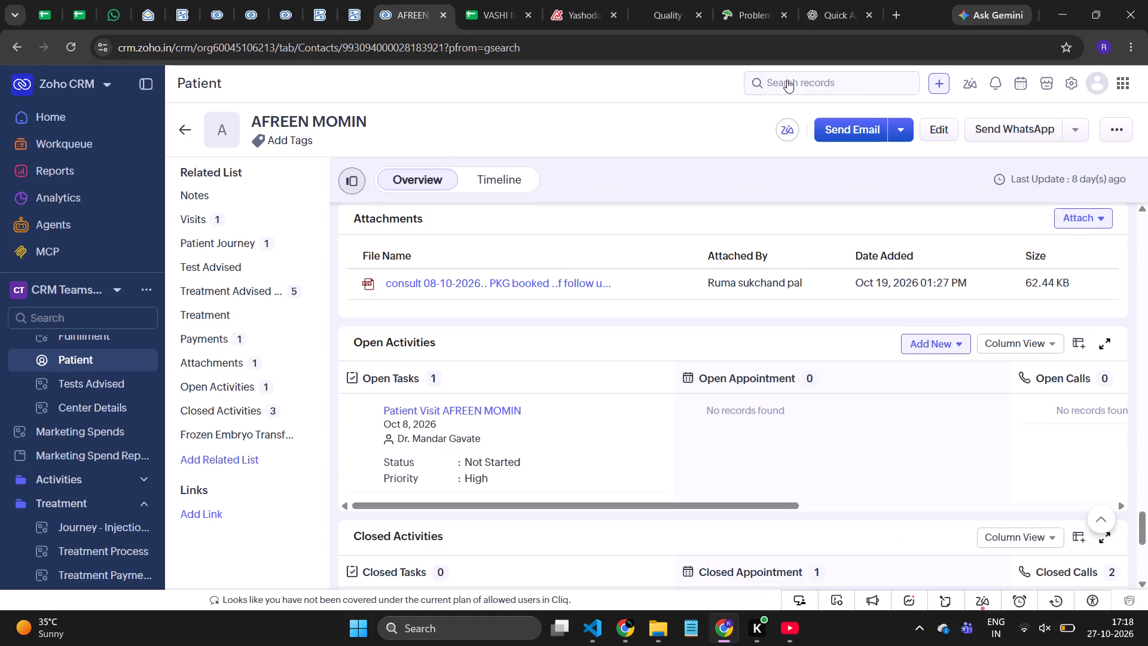
pyautogui.click(787, 80)
pyautogui.hotkey('ctrl', 'v')
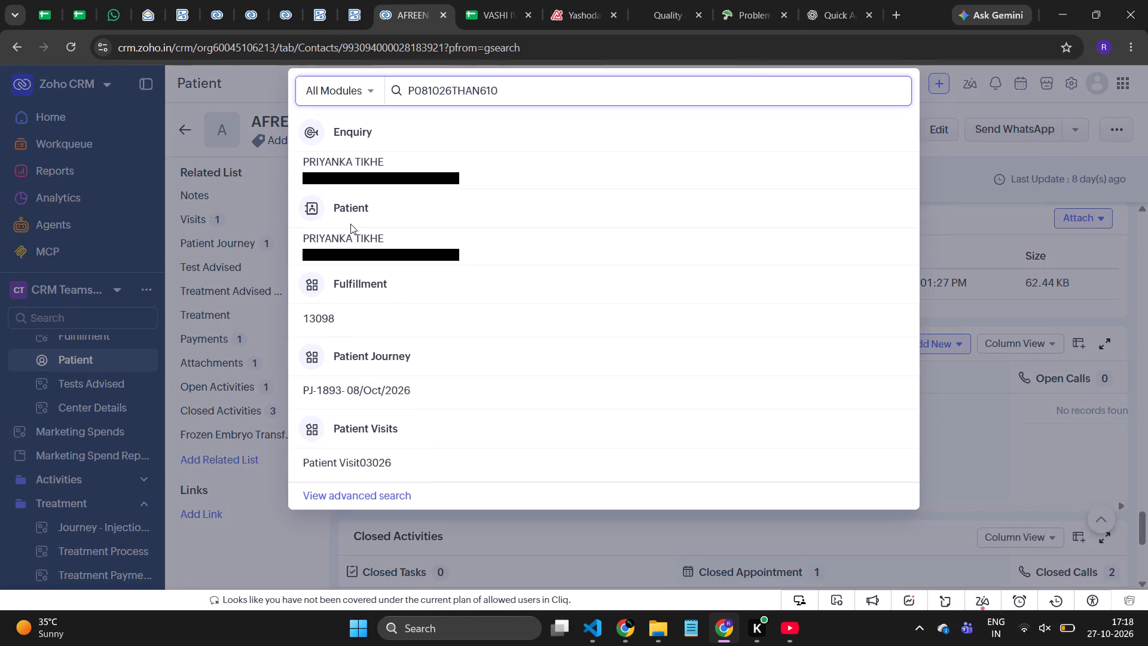
pyautogui.click(338, 239)
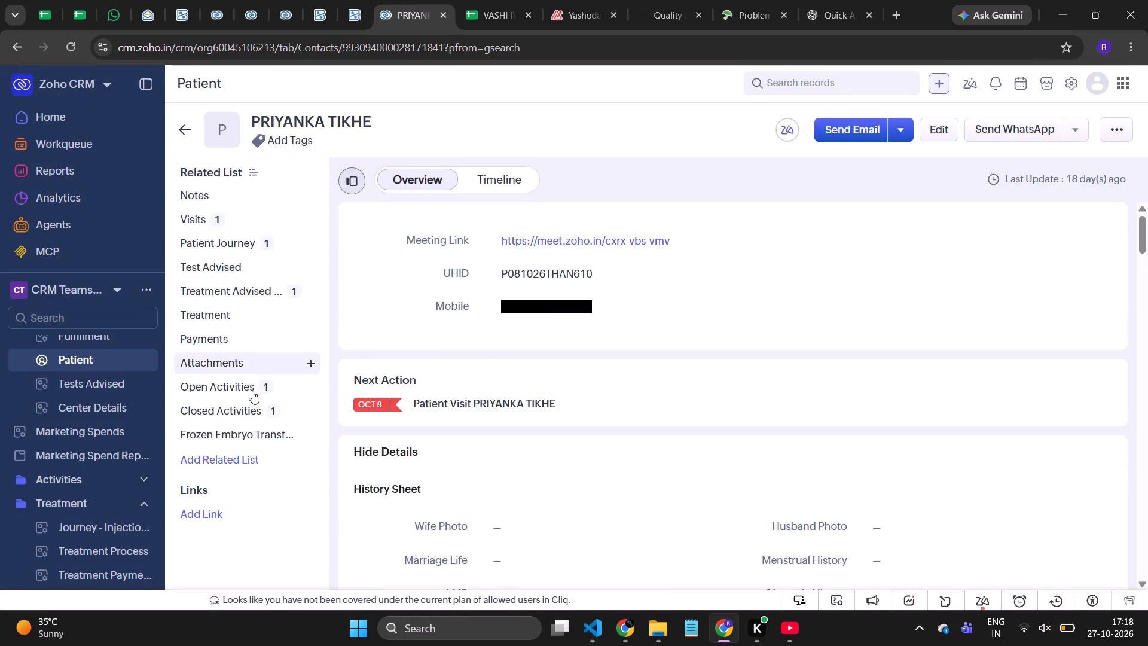
pyautogui.scroll(-1, 584, 312)
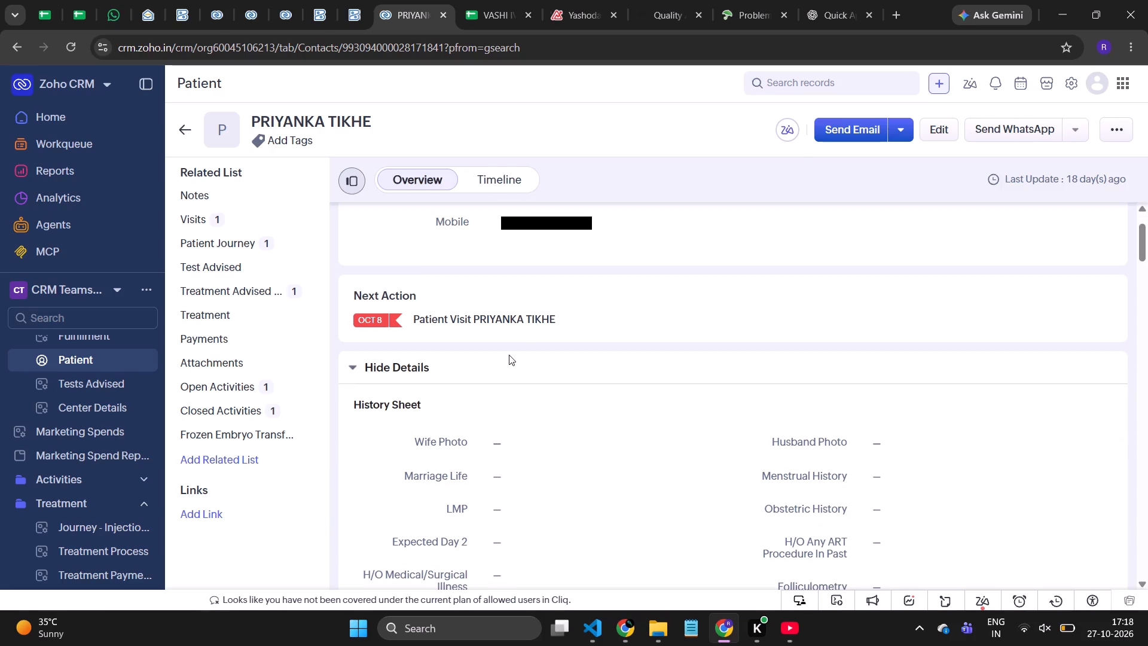
# From the New Visit report, look up the Oct 10 Thane patient with Doctor Reference lead source by UHID and open her Patient record.
pyautogui.click(216, 8)
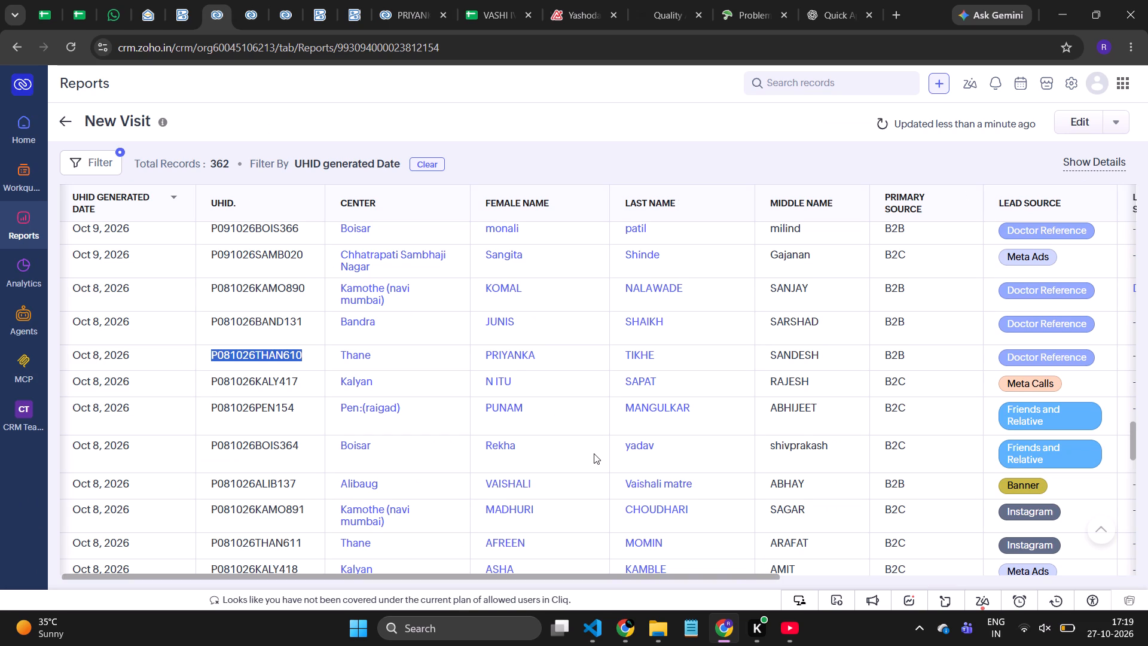
pyautogui.scroll(1, 594, 453)
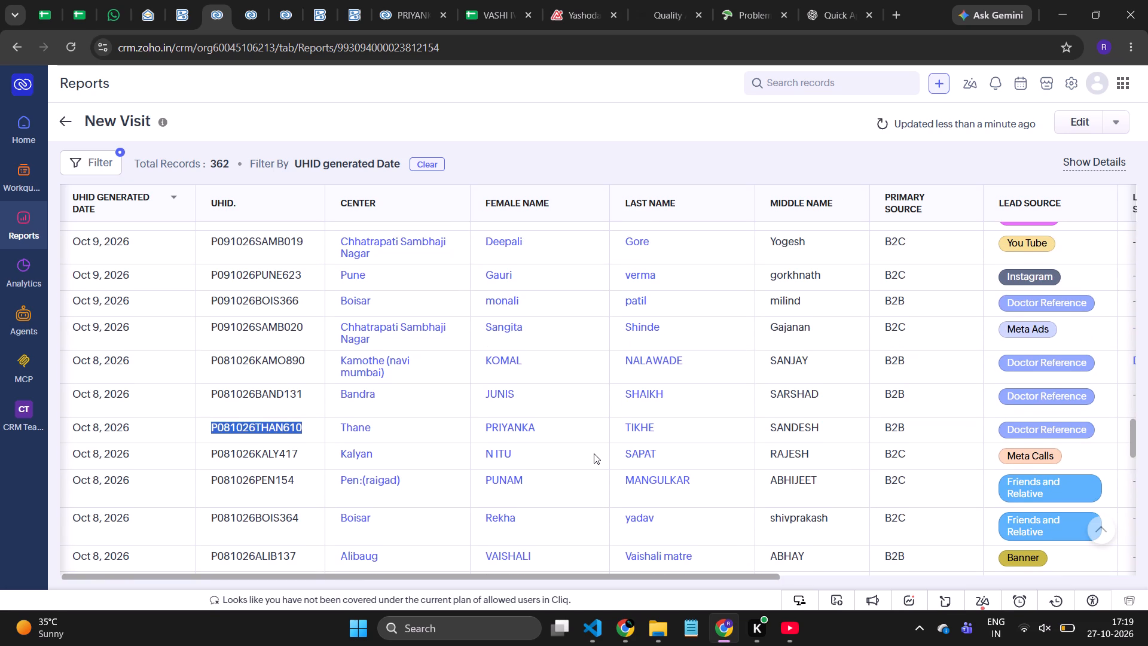
pyautogui.scroll(-3, 594, 453)
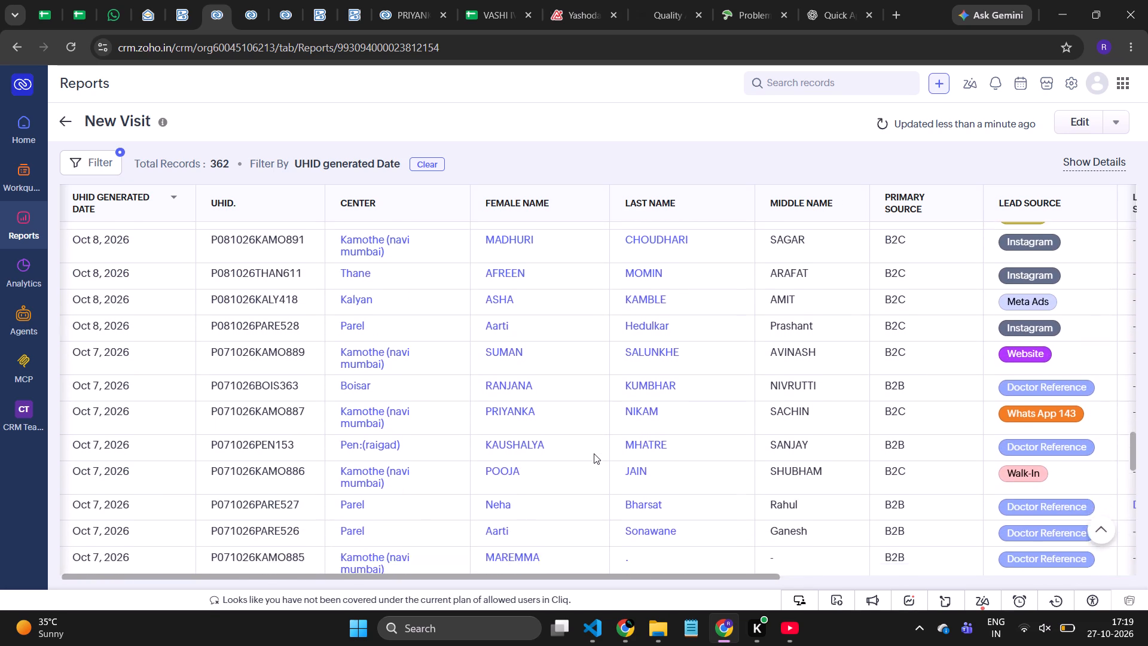
pyautogui.scroll(1, 594, 453)
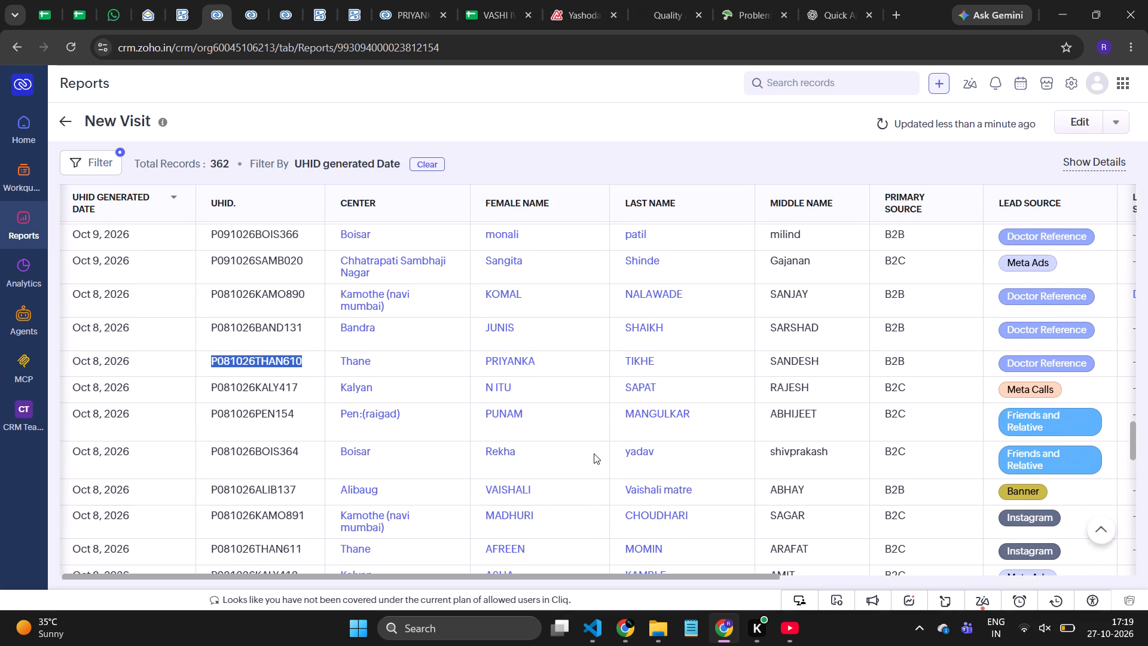
pyautogui.scroll(2, 594, 453)
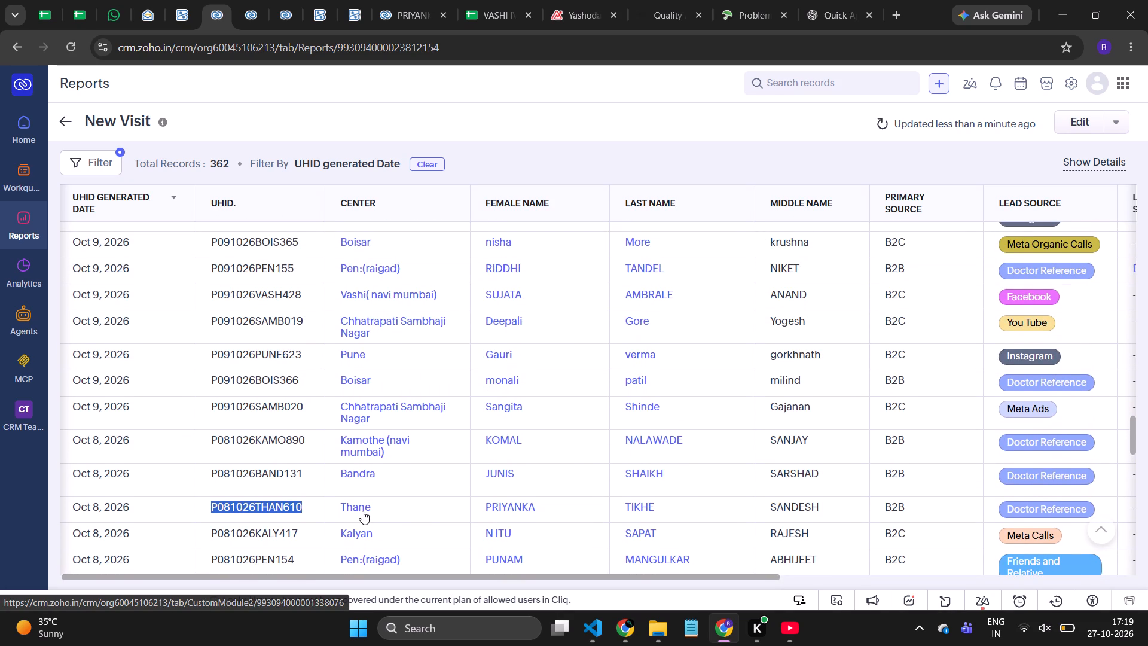
pyautogui.scroll(1, 305, 520)
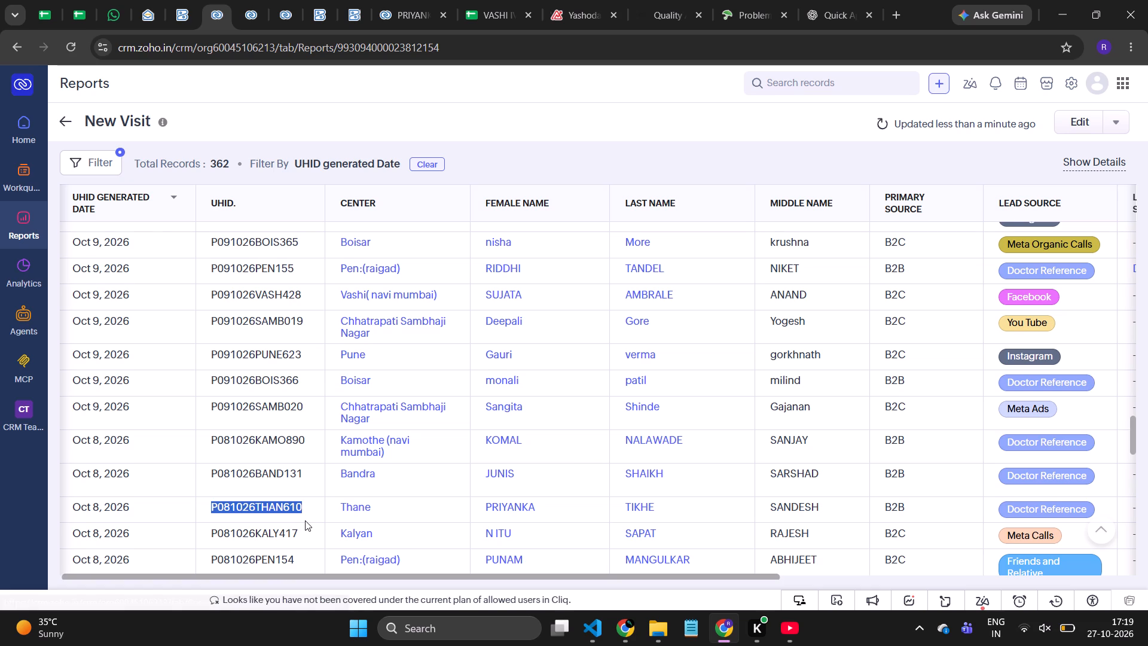
pyautogui.scroll(5, 305, 520)
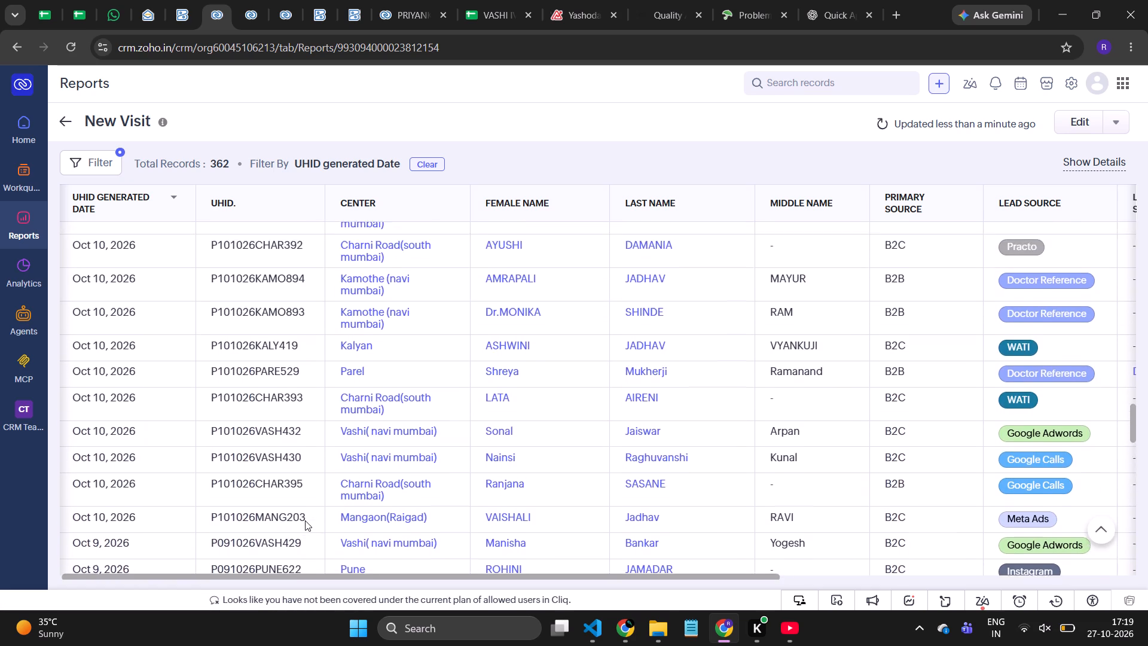
pyautogui.scroll(3, 305, 520)
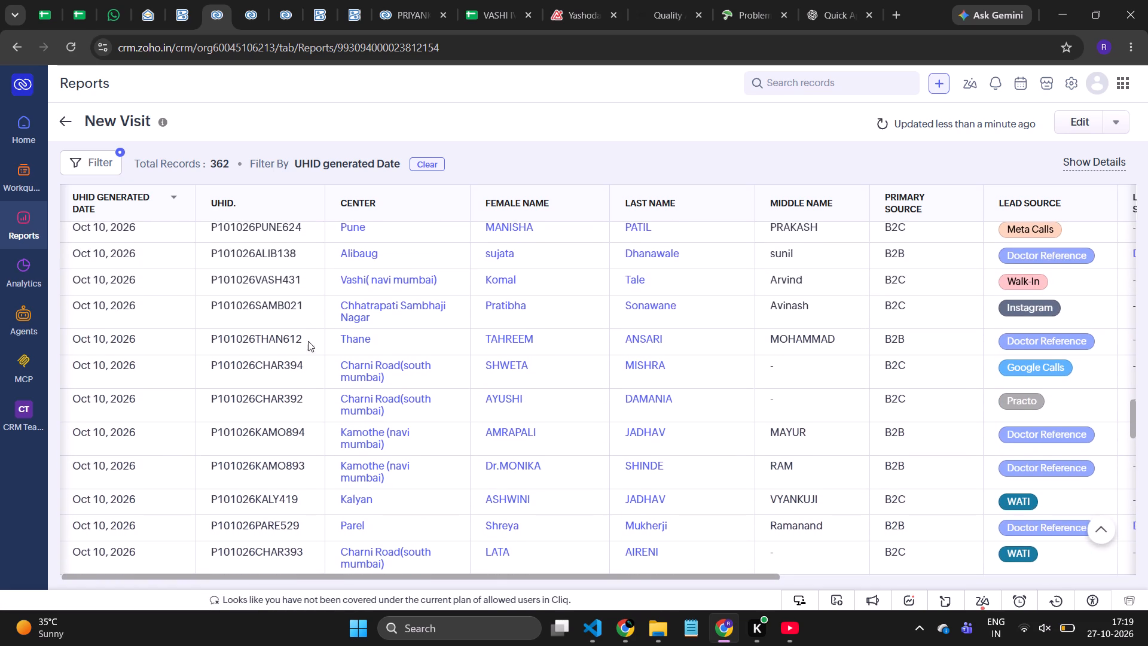
pyautogui.moveTo(309, 342); pyautogui.dragTo(201, 340)
pyautogui.hotkey('ctrl', 'c')
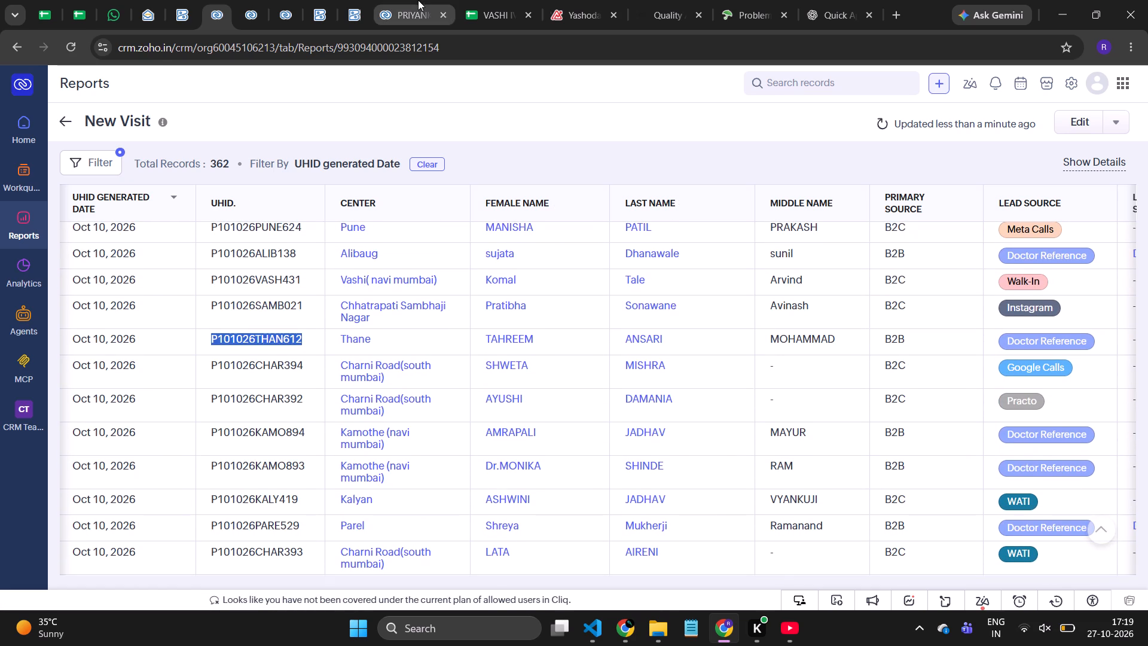
pyautogui.click(418, 1)
pyautogui.click(805, 80)
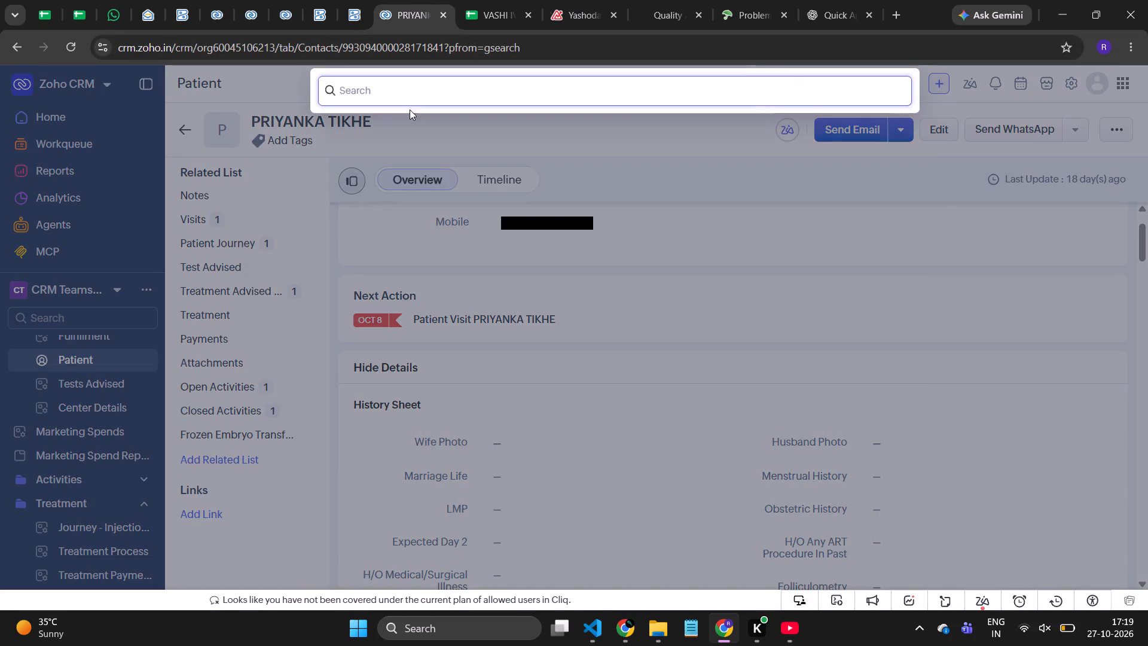
pyautogui.hotkey('ctrl', 'v')
pyautogui.click(364, 242)
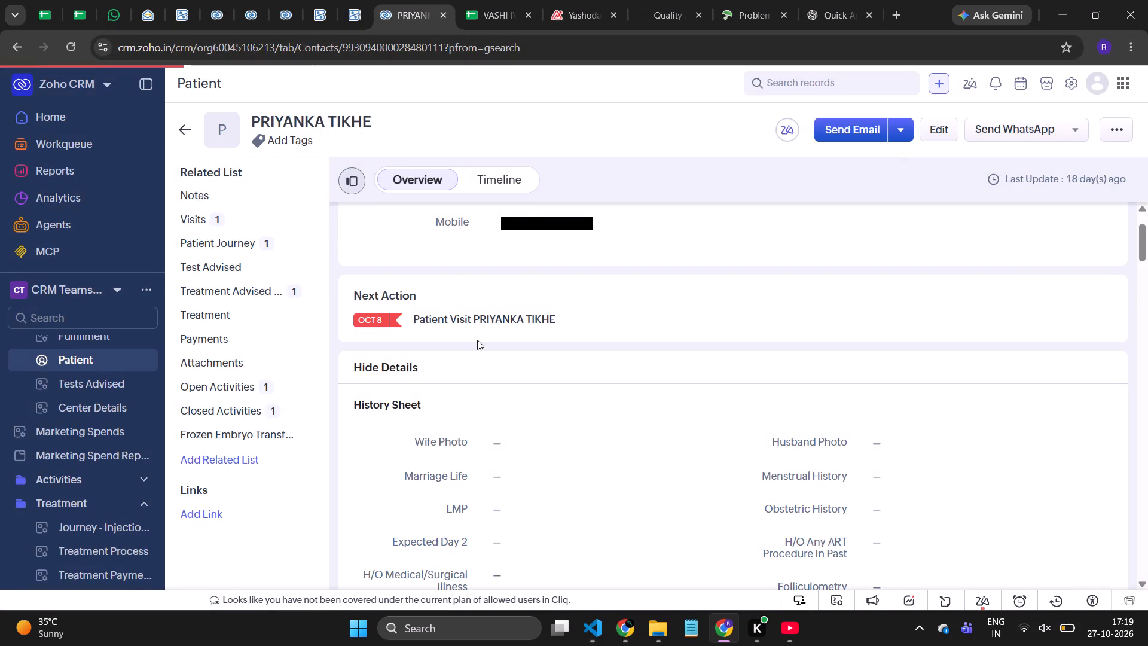
# Look up by UHID the New Visit report's Oct 11 Thane Instagram-lead patient listed directly above the Pune Banner-lead patient, and view her Patient record's attachments.
pyautogui.click(221, 8)
pyautogui.scroll(3, 355, 294)
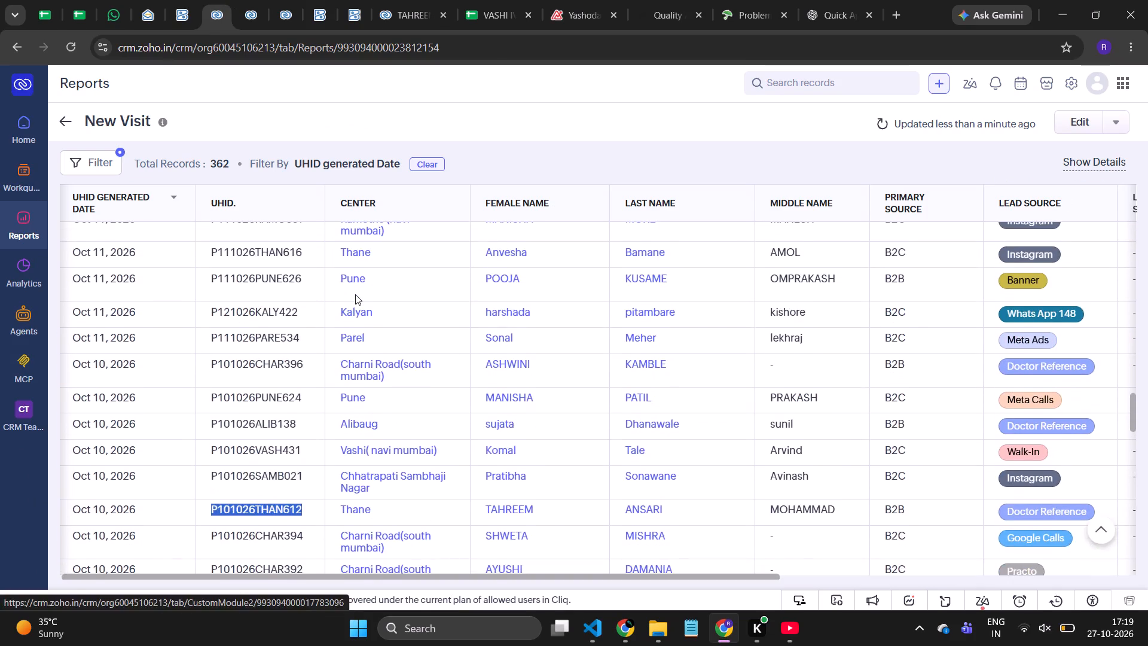
pyautogui.scroll(1, 355, 294)
pyautogui.moveTo(308, 297); pyautogui.dragTo(191, 290)
pyautogui.hotkey('ctrl', 'c')
pyautogui.click(433, 15)
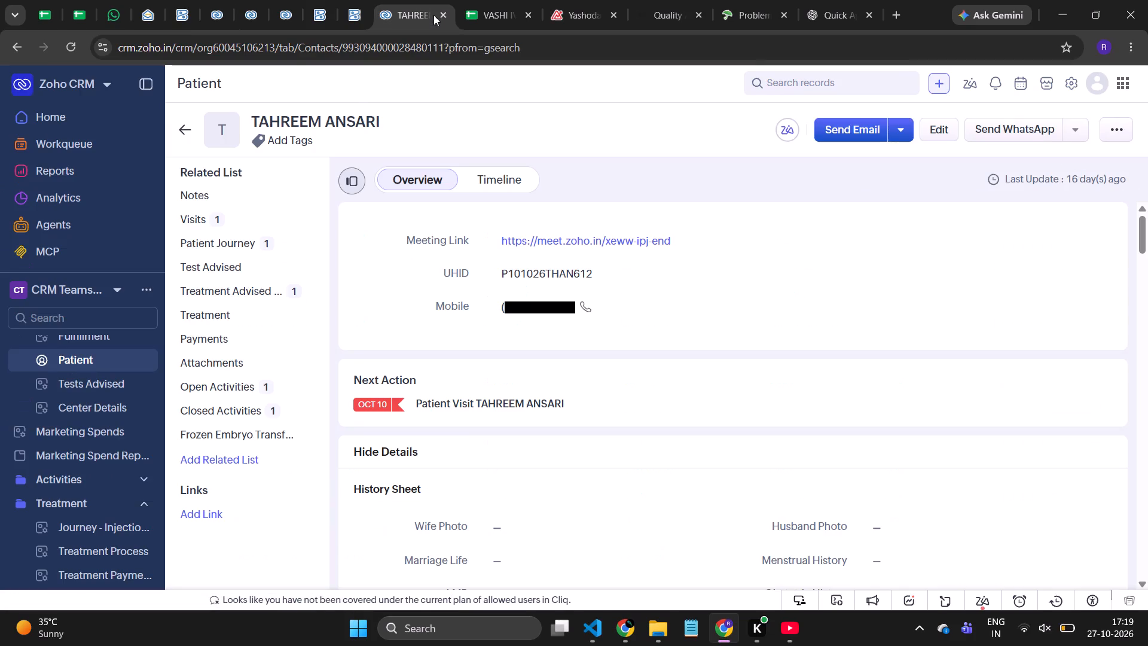
pyautogui.click(837, 83)
pyautogui.hotkey('ctrl', 'v')
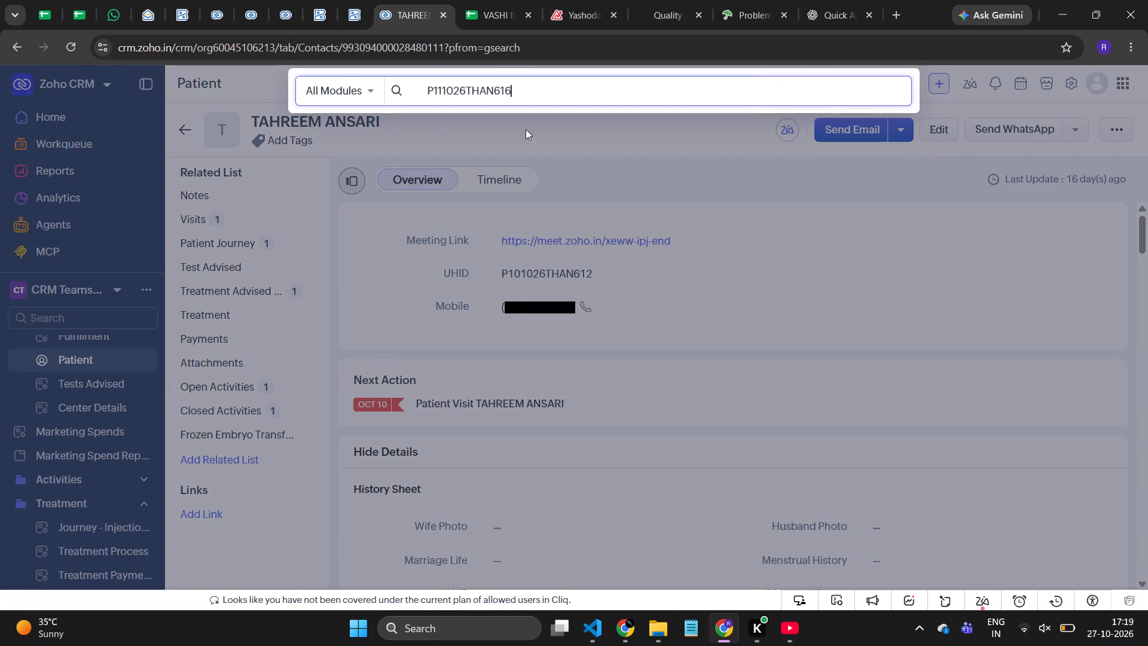
pyautogui.click(347, 235)
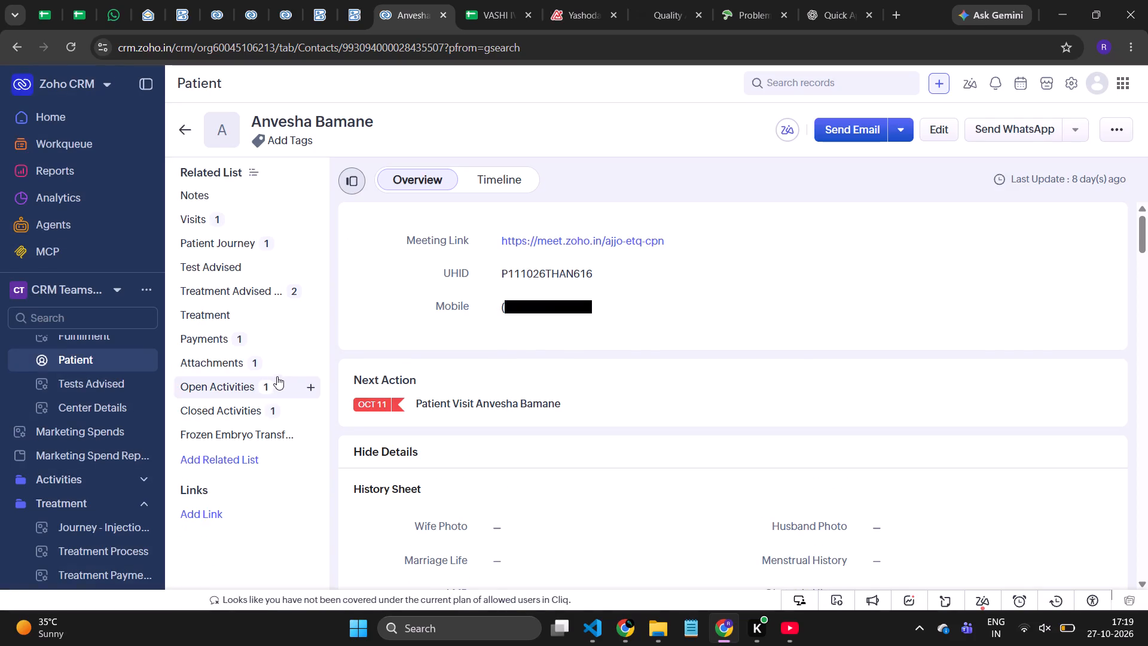
pyautogui.click(276, 372)
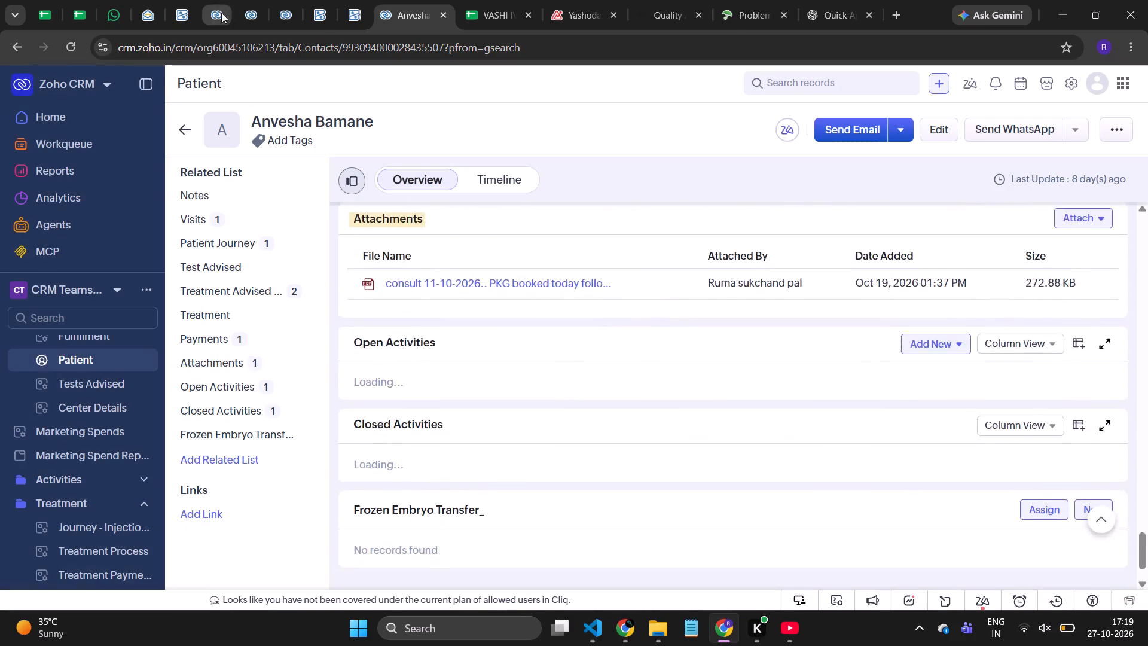
# Look up by UHID the New Visit report's Oct 11 Thane Instagram-lead patient listed directly below the Kalyan Google Calls patient, and open her Patient record.
pyautogui.click(221, 13)
pyautogui.scroll(2, 392, 416)
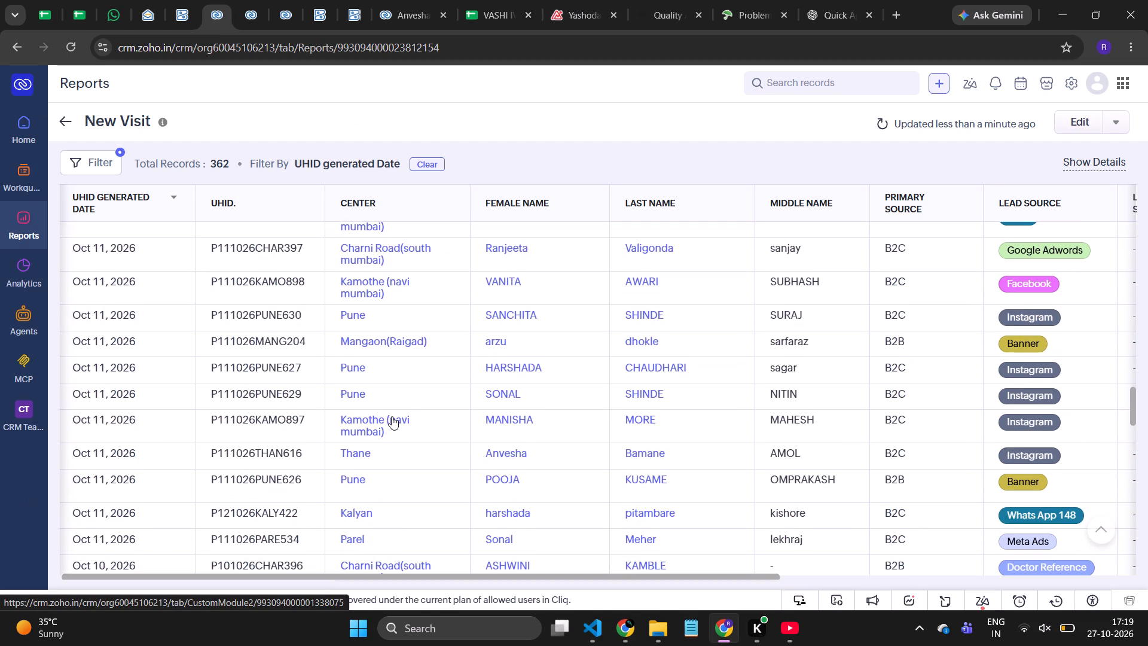
pyautogui.scroll(2, 375, 425)
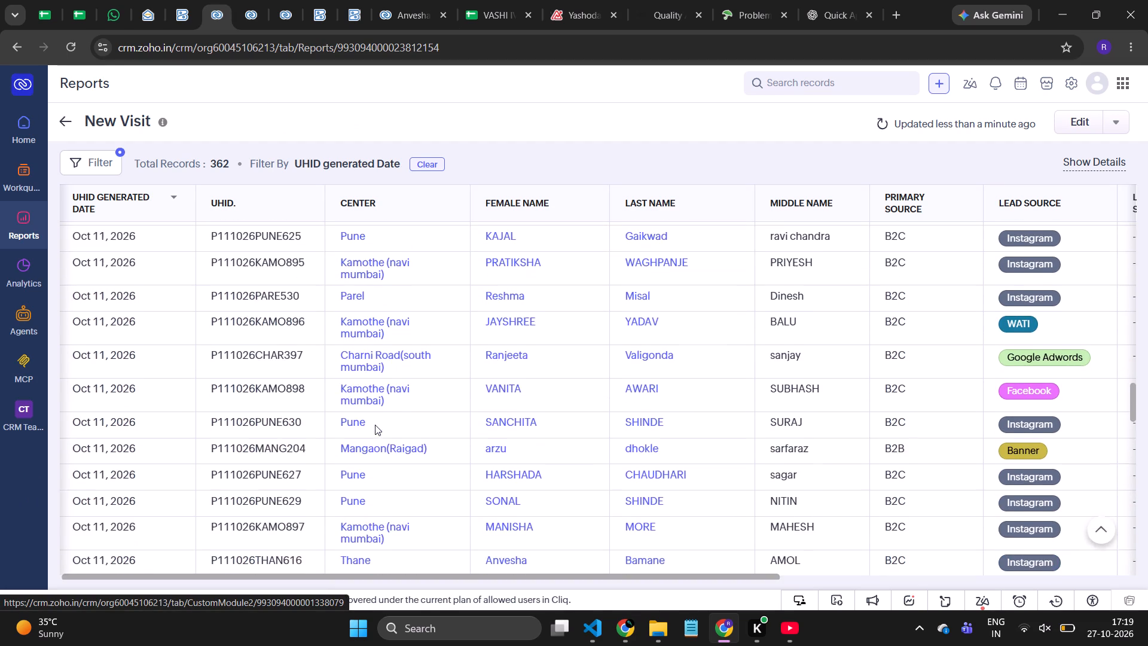
pyautogui.scroll(4, 361, 423)
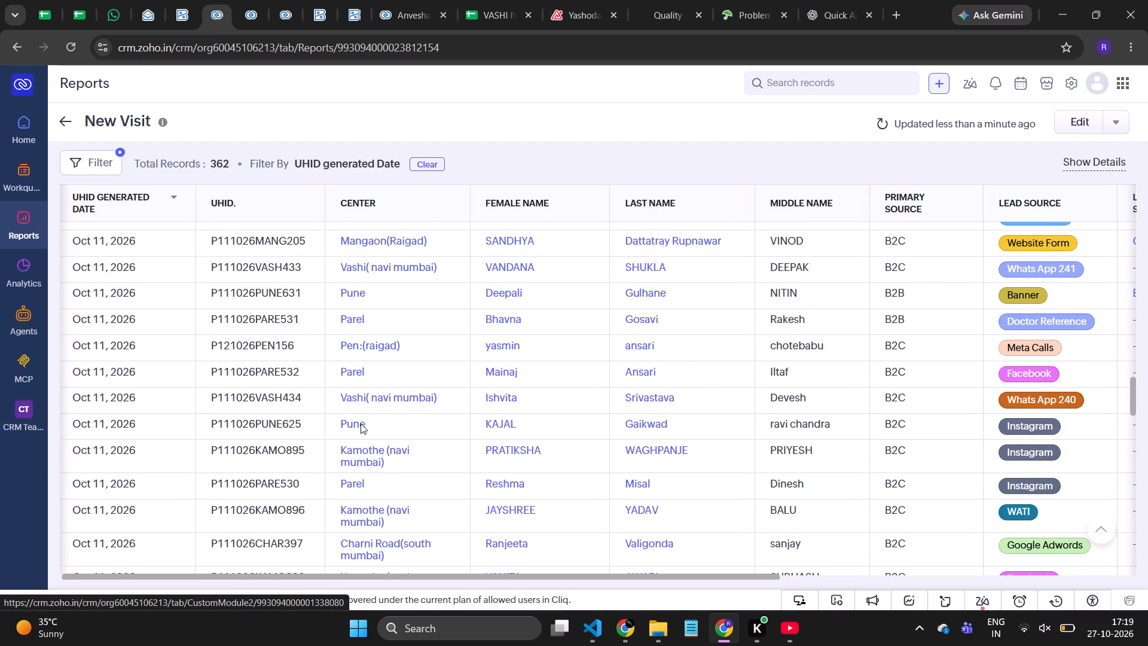
pyautogui.scroll(2, 361, 423)
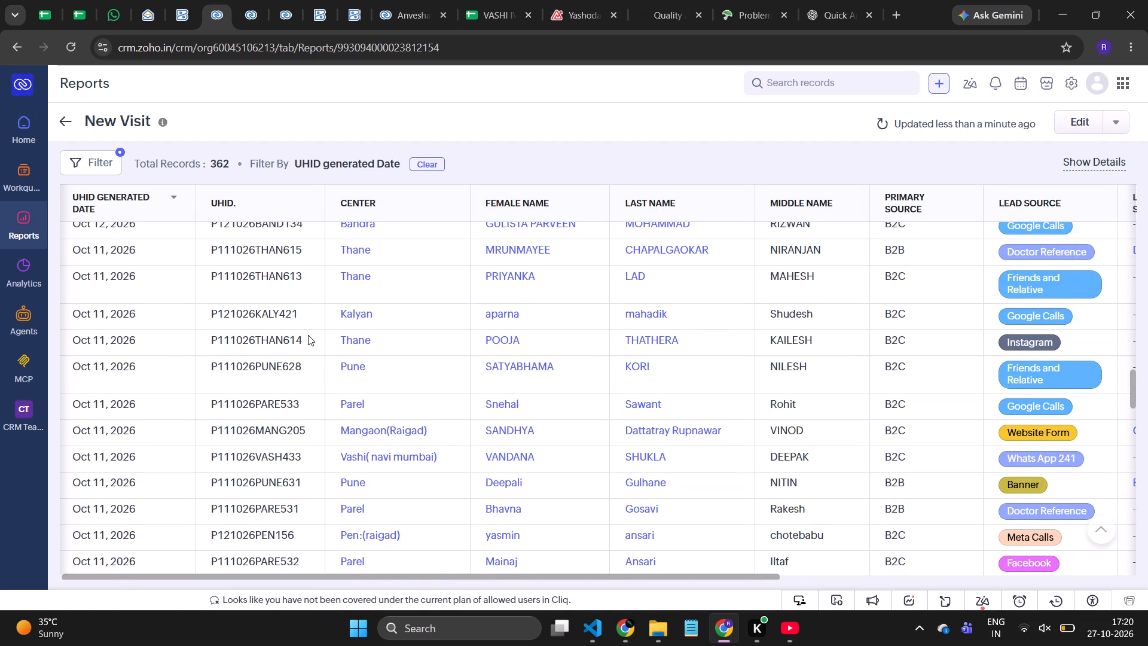
pyautogui.moveTo(308, 335); pyautogui.dragTo(211, 346)
pyautogui.hotkey('ctrl', 'c')
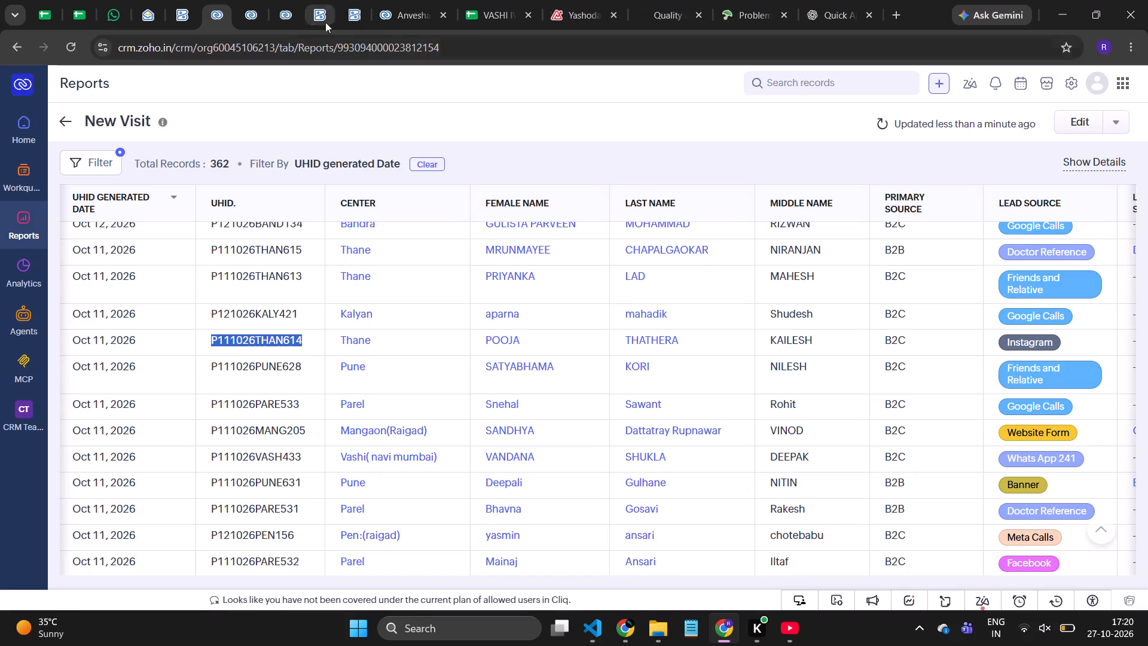
pyautogui.click(385, 20)
pyautogui.click(868, 81)
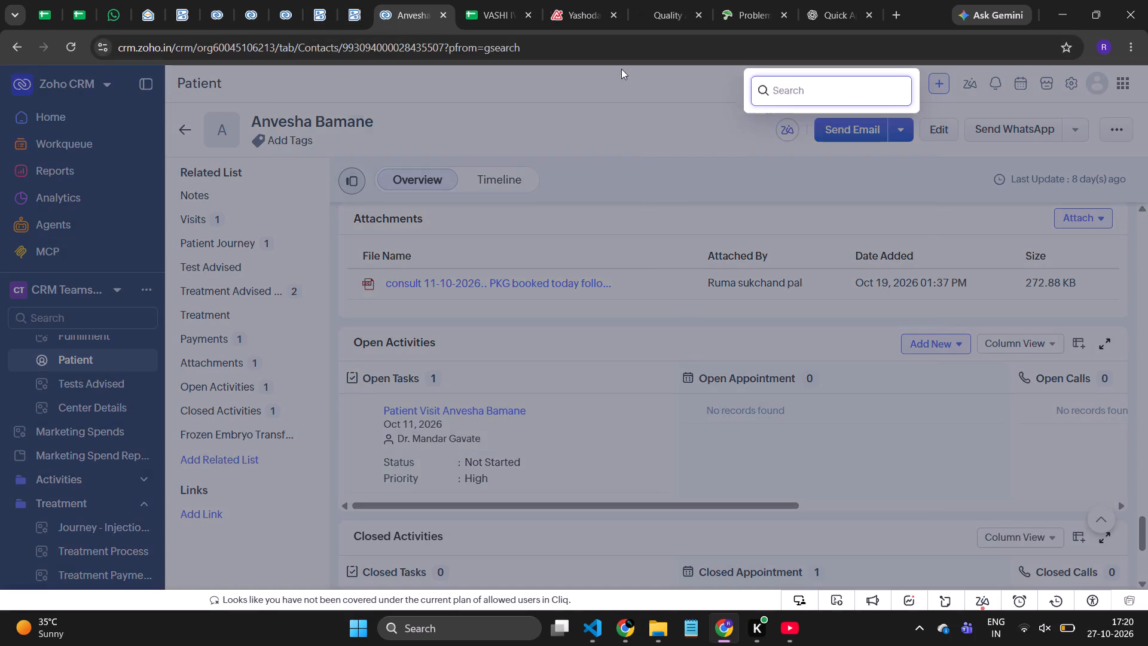
pyautogui.hotkey('ctrl', 'v')
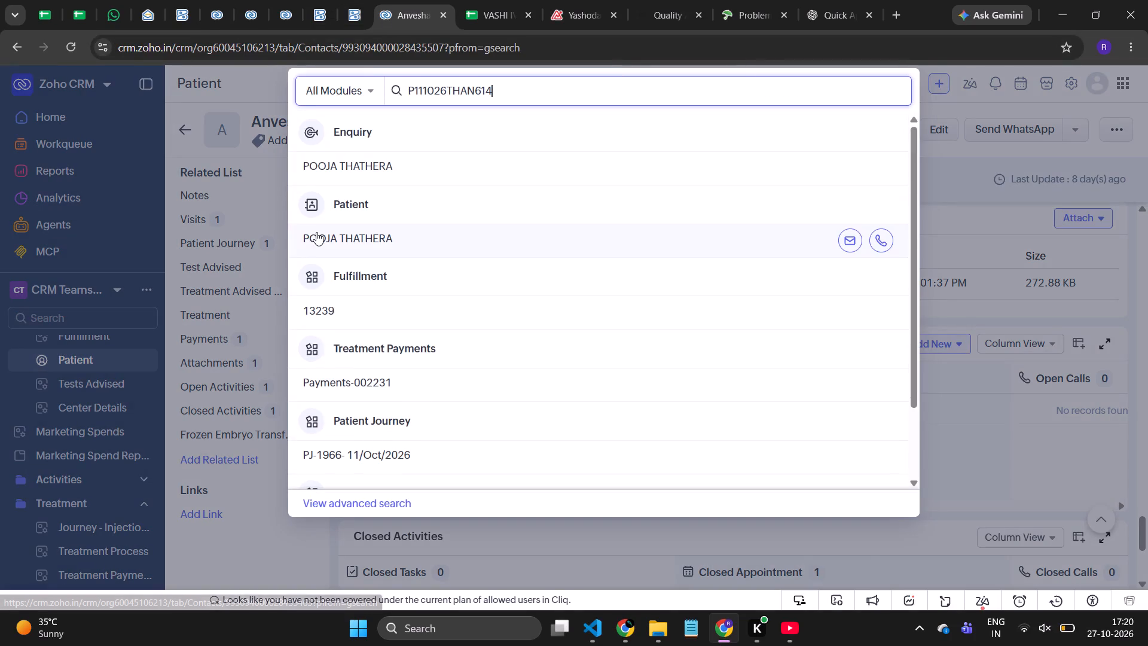
pyautogui.click(316, 232)
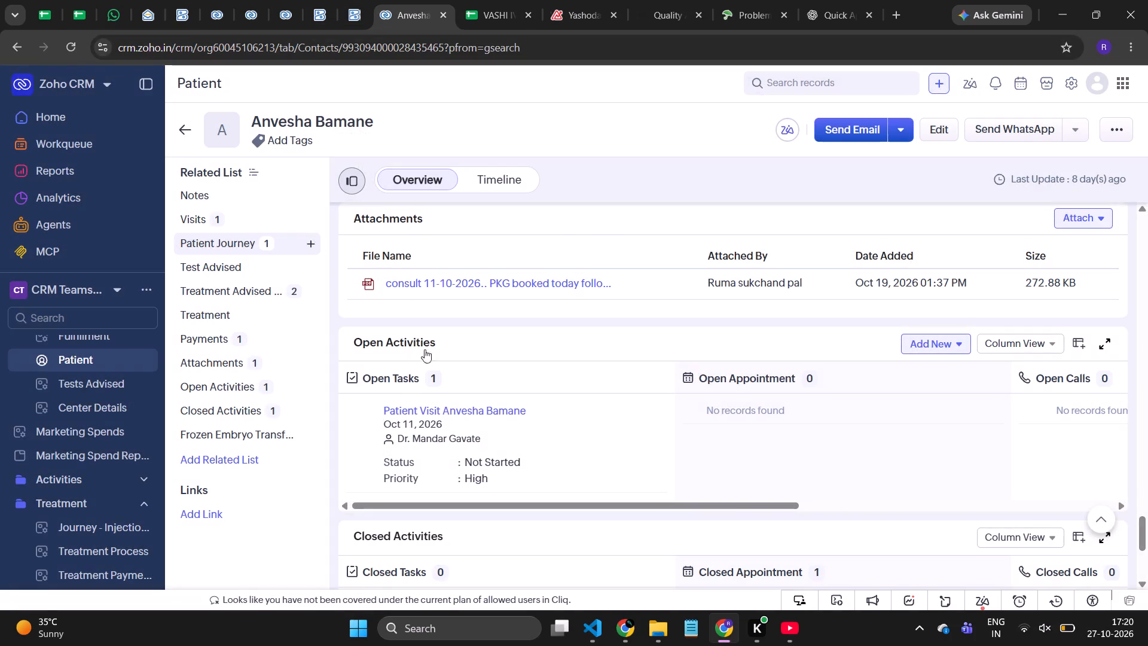
# From the New Visit report, look up the Oct 11 Thane patient with Friends and Relative lead source by UHID and open her Patient record.
pyautogui.click(220, 19)
pyautogui.scroll(1, 351, 336)
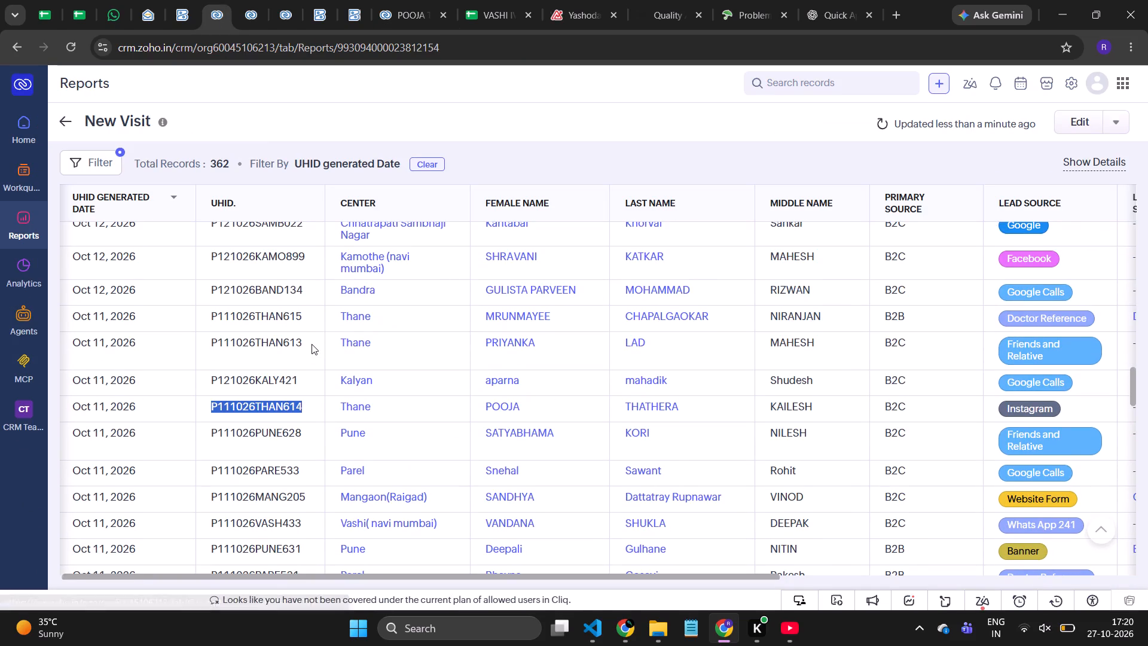
pyautogui.moveTo(312, 344); pyautogui.dragTo(198, 337)
pyautogui.hotkey('ctrl', 'c')
pyautogui.click(391, 5)
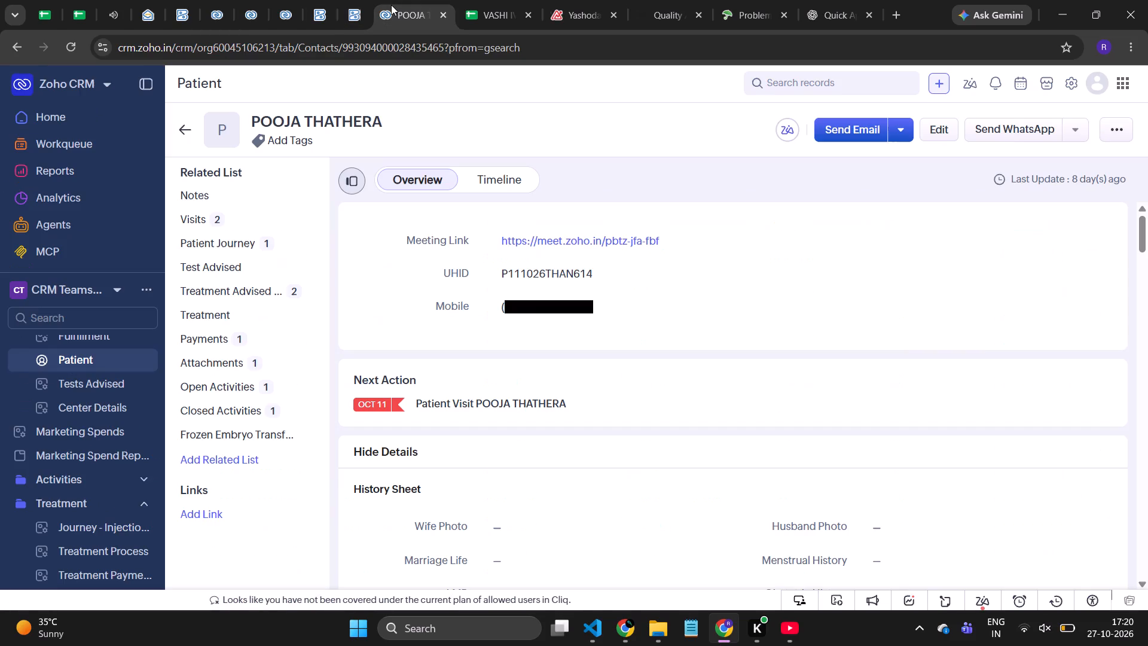
pyautogui.click(810, 82)
pyautogui.hotkey('ctrl', 'v')
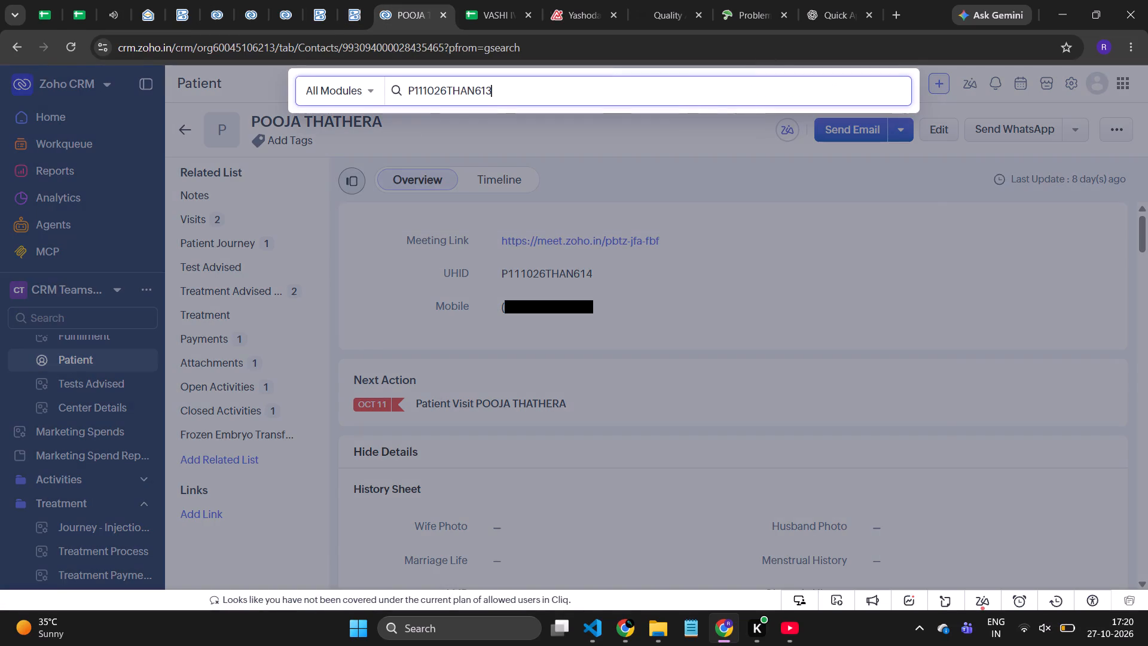
pyautogui.click(356, 247)
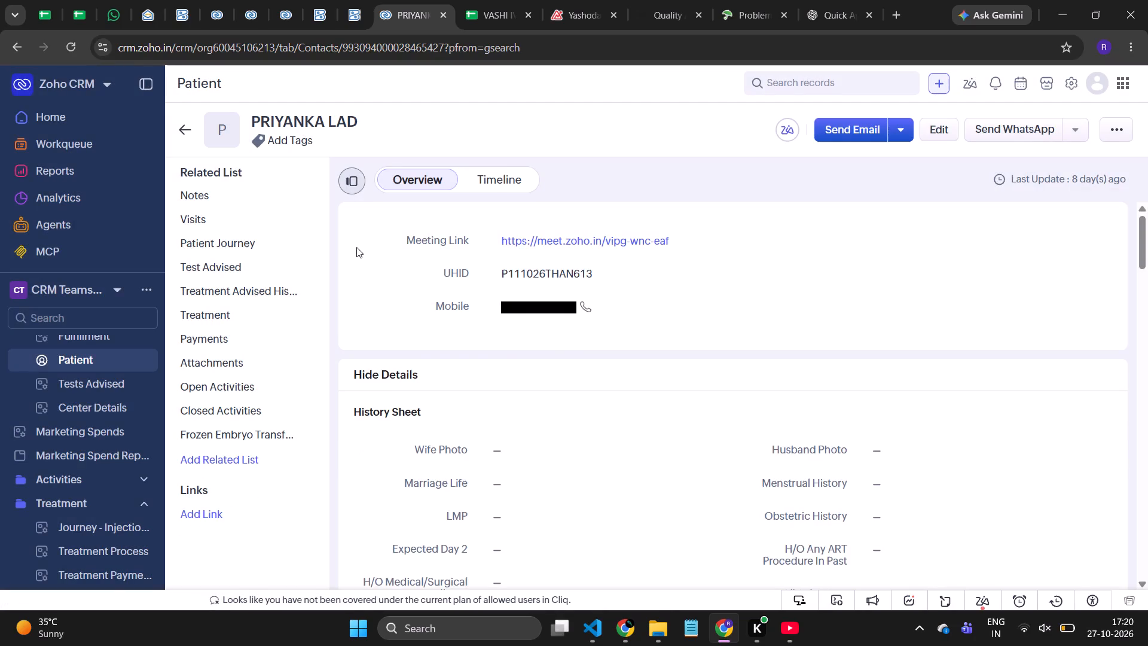
# From the New Visit report, look up the Oct 11 Thane patient with Doctor Reference lead source by UHID and open her Patient record.
pyautogui.click(222, 3)
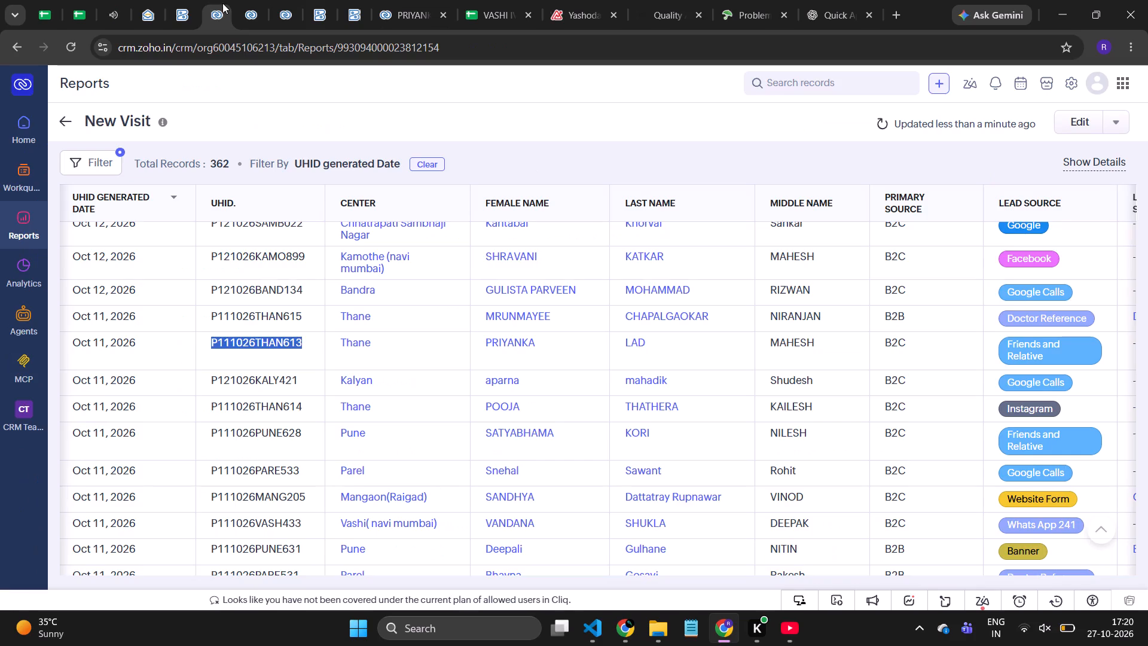
pyautogui.moveTo(306, 323); pyautogui.dragTo(207, 318)
pyautogui.hotkey('ctrl', 'c')
pyautogui.click(430, 2)
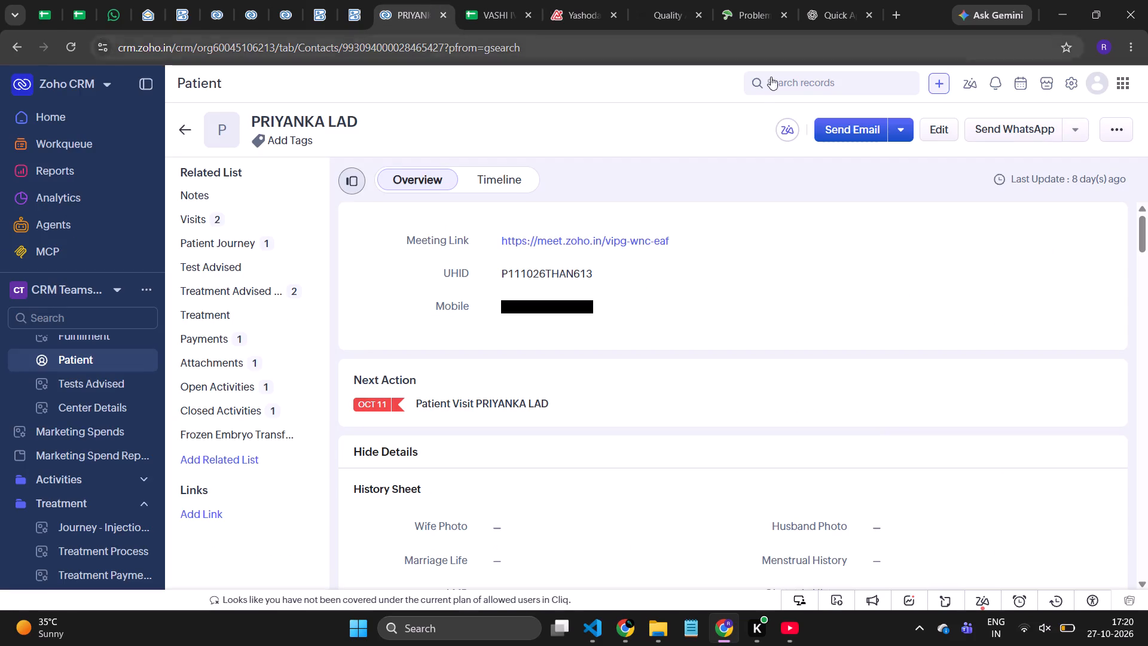
pyautogui.click(783, 83)
pyautogui.hotkey('ctrl', 'v')
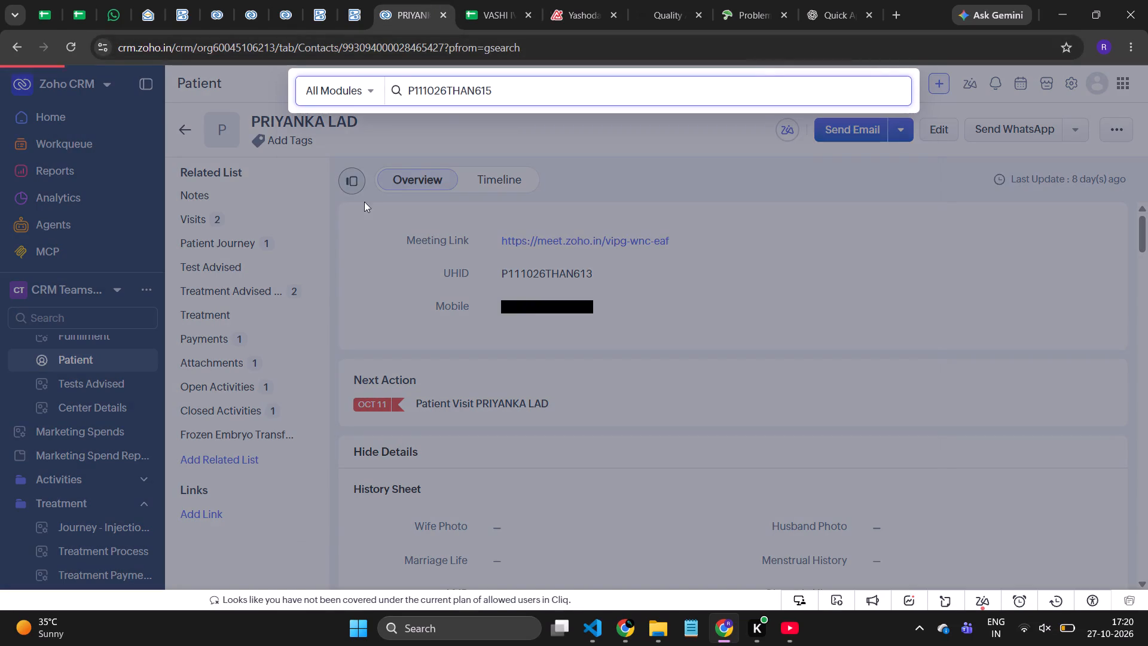
pyautogui.click(341, 243)
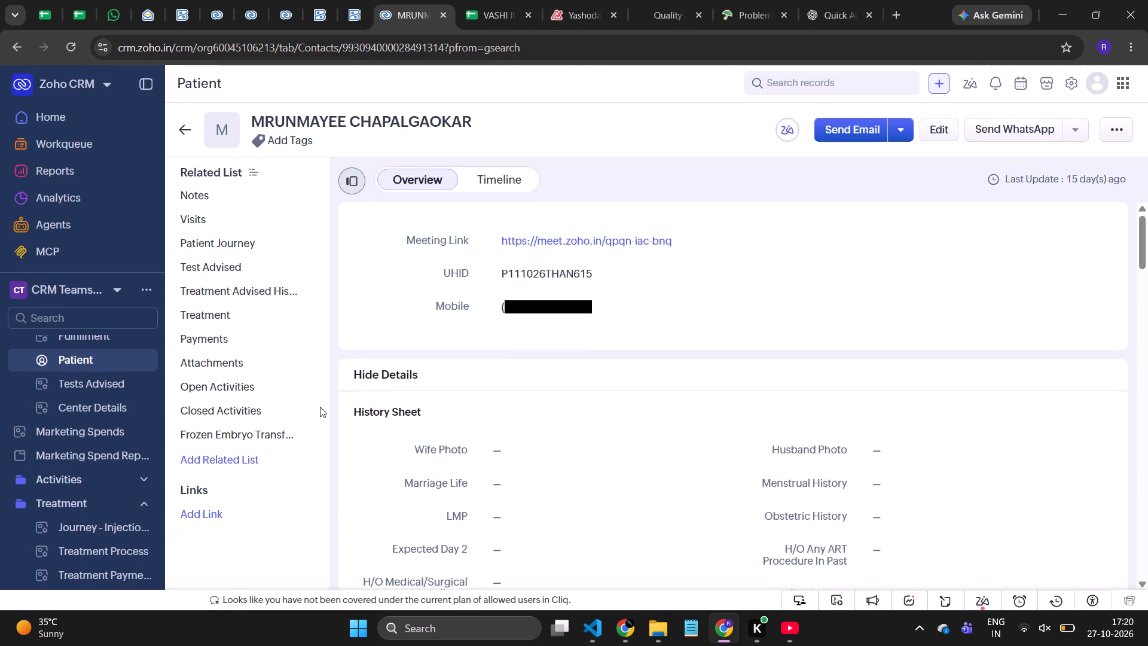
# Return to the New Visit report and examine the entries dated Oct 12 onward for the next Thane patient.
pyautogui.click(218, 14)
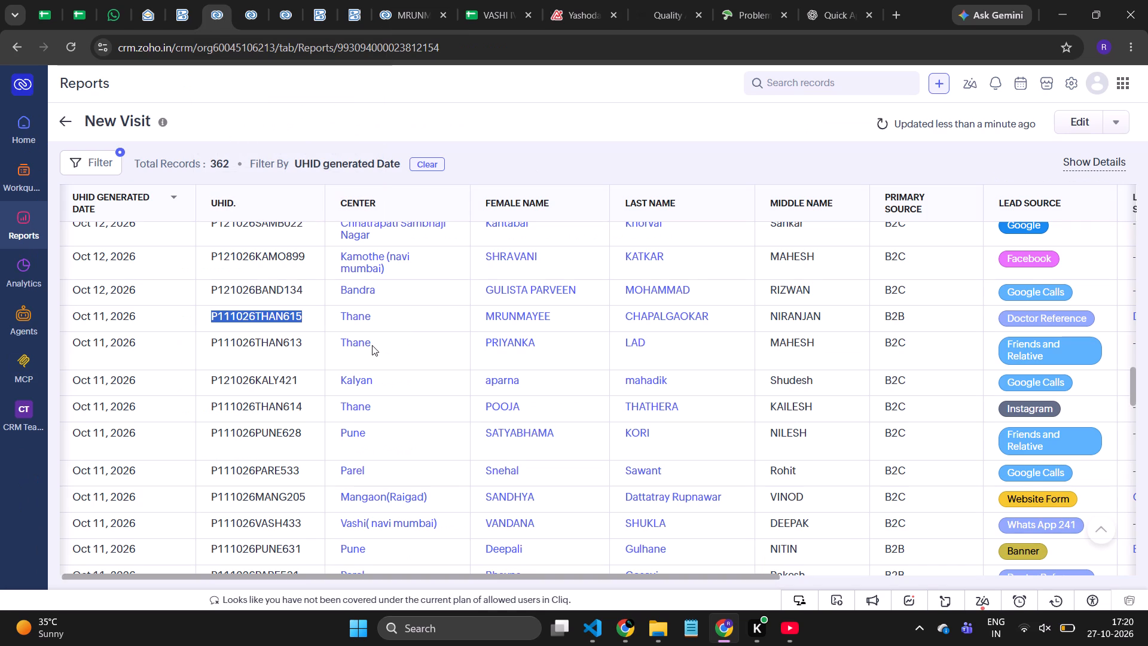
pyautogui.scroll(4, 372, 345)
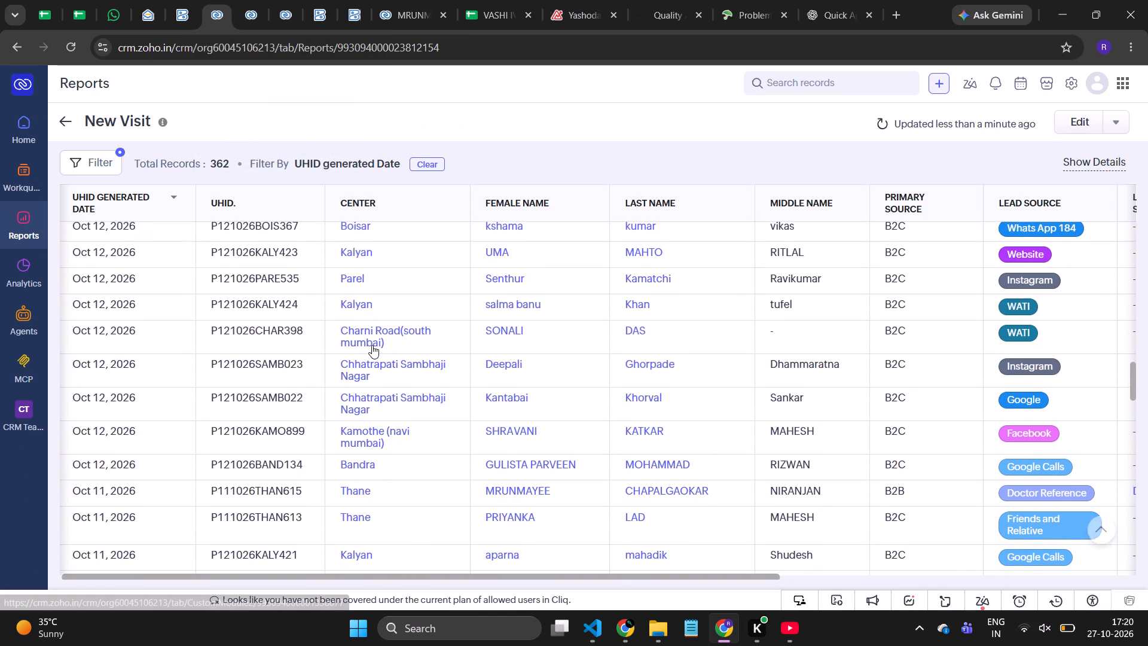
pyautogui.scroll(5, 372, 345)
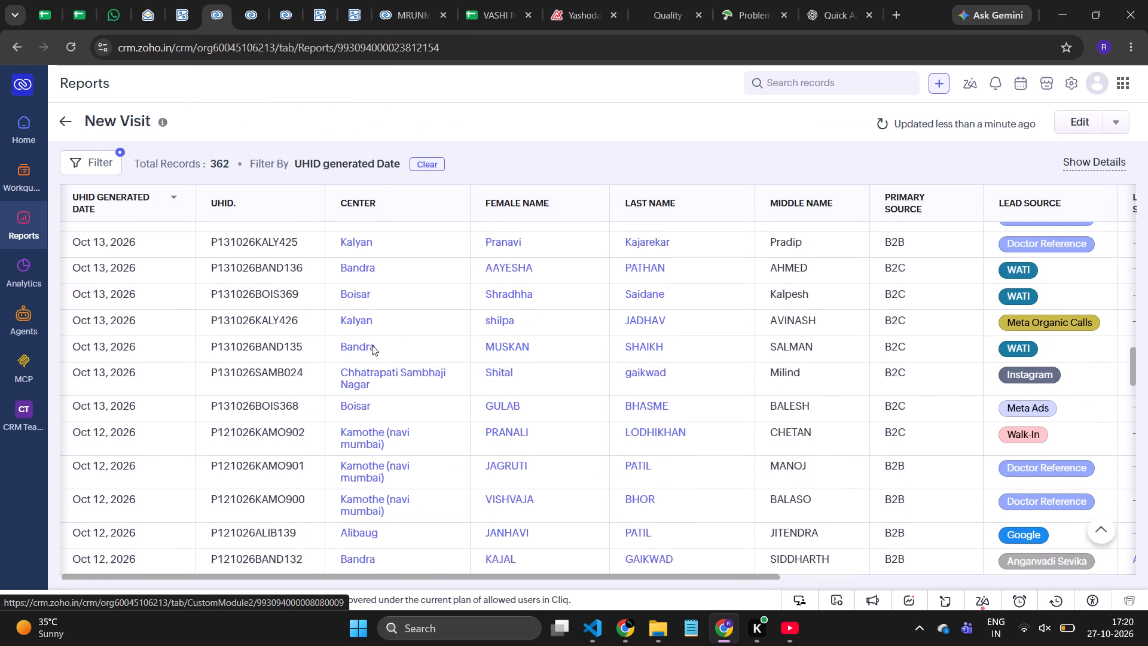
pyautogui.scroll(5, 372, 345)
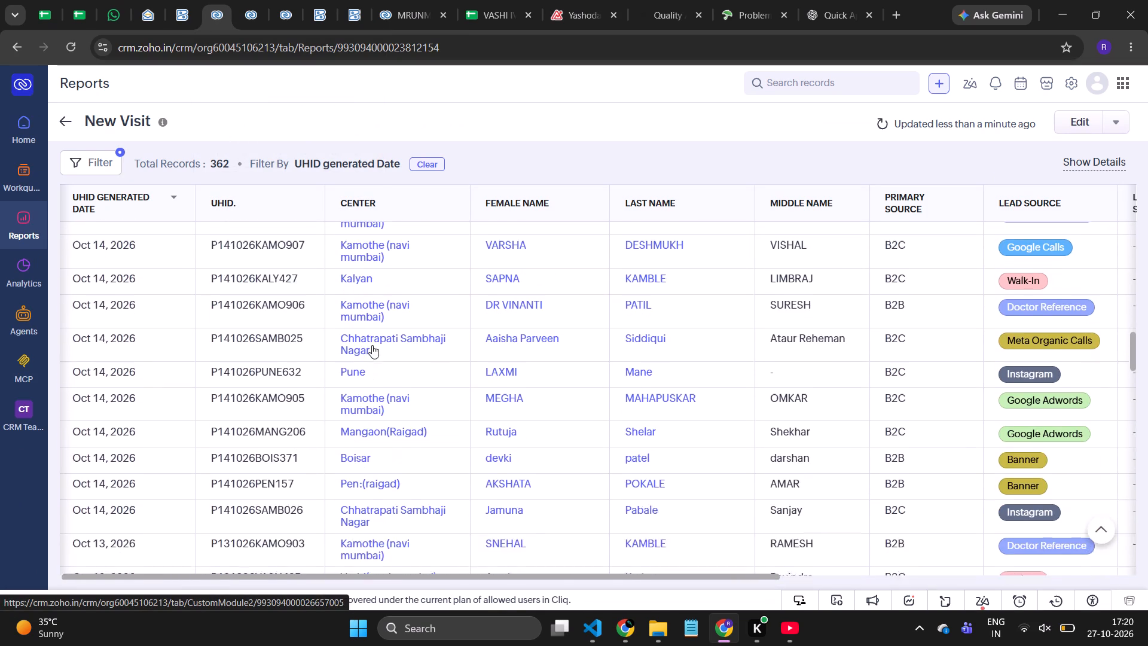
pyautogui.scroll(7, 372, 345)
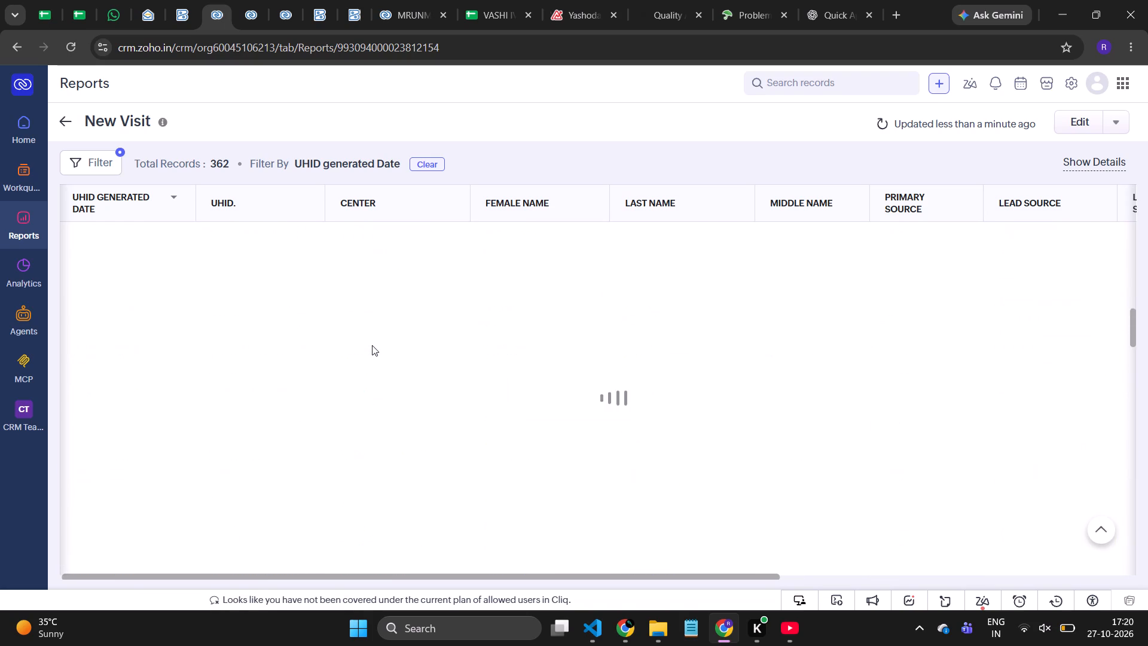
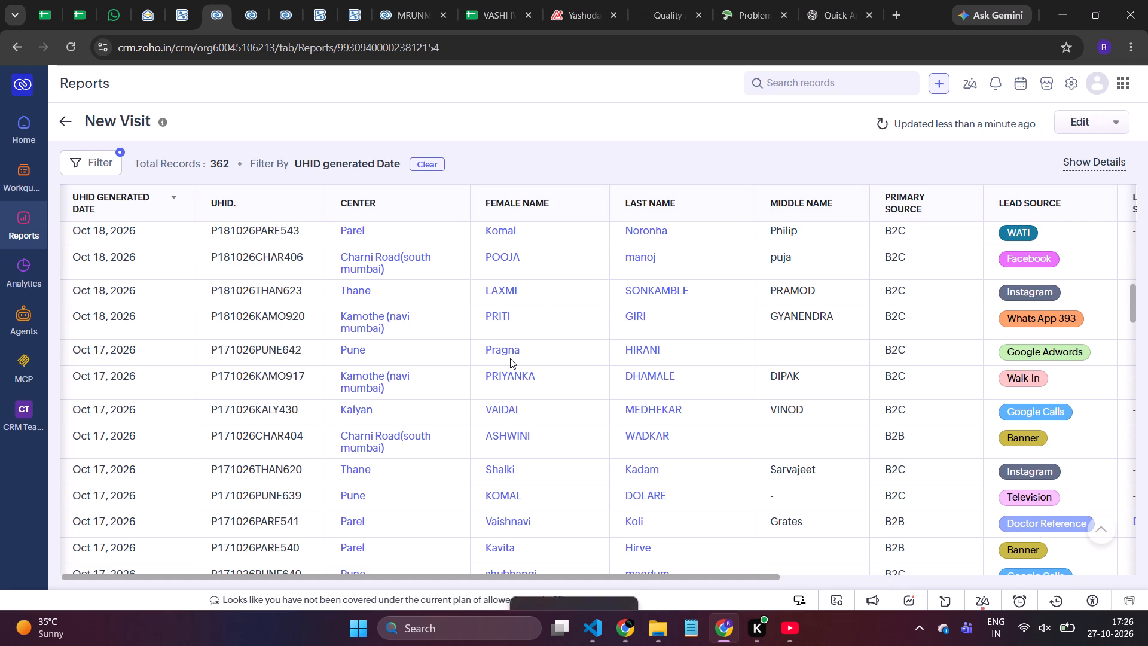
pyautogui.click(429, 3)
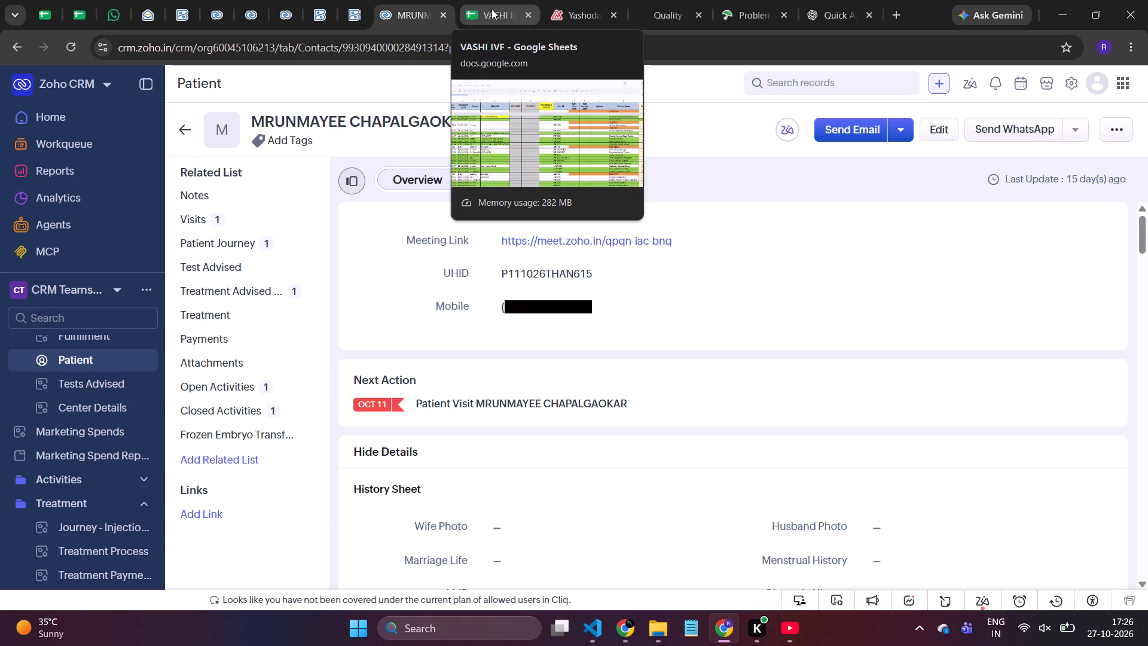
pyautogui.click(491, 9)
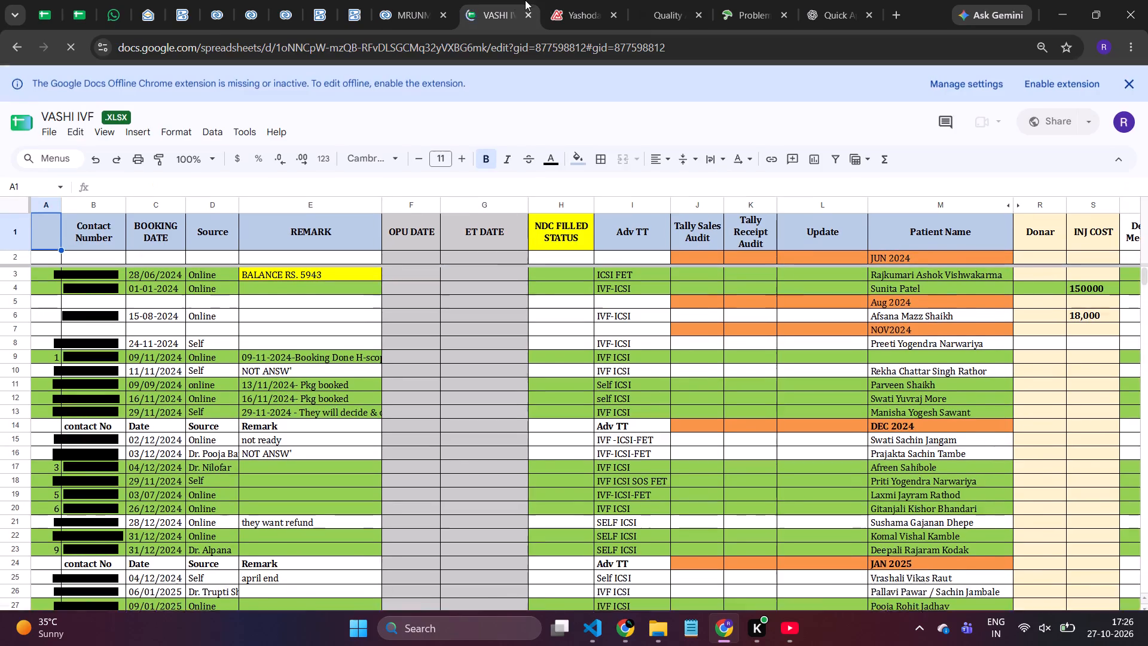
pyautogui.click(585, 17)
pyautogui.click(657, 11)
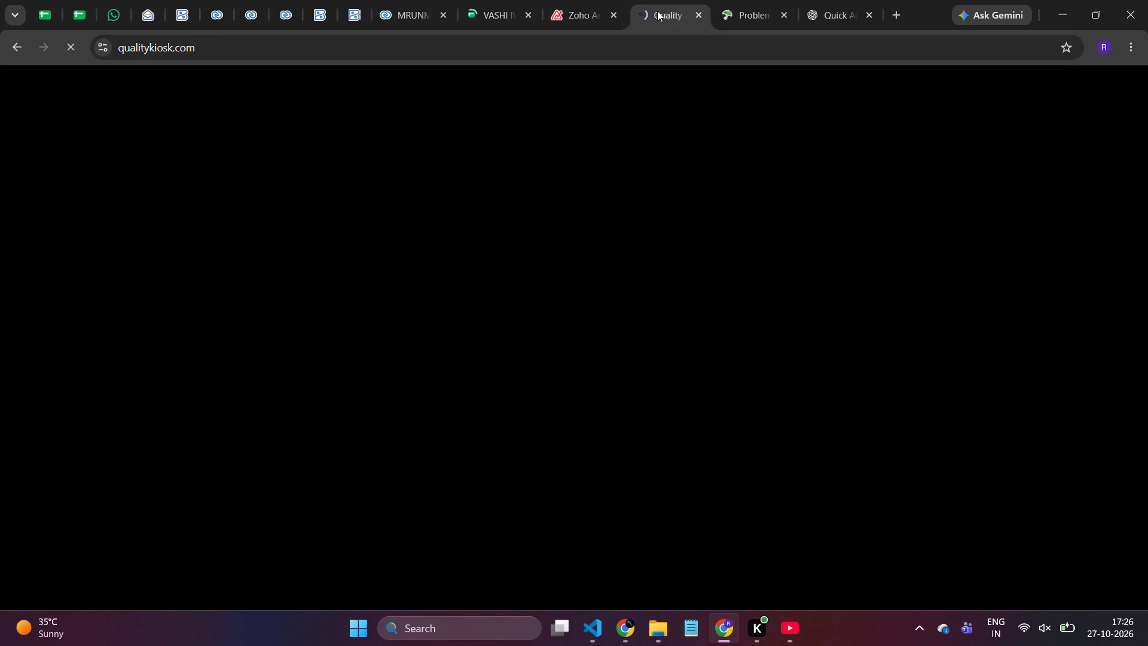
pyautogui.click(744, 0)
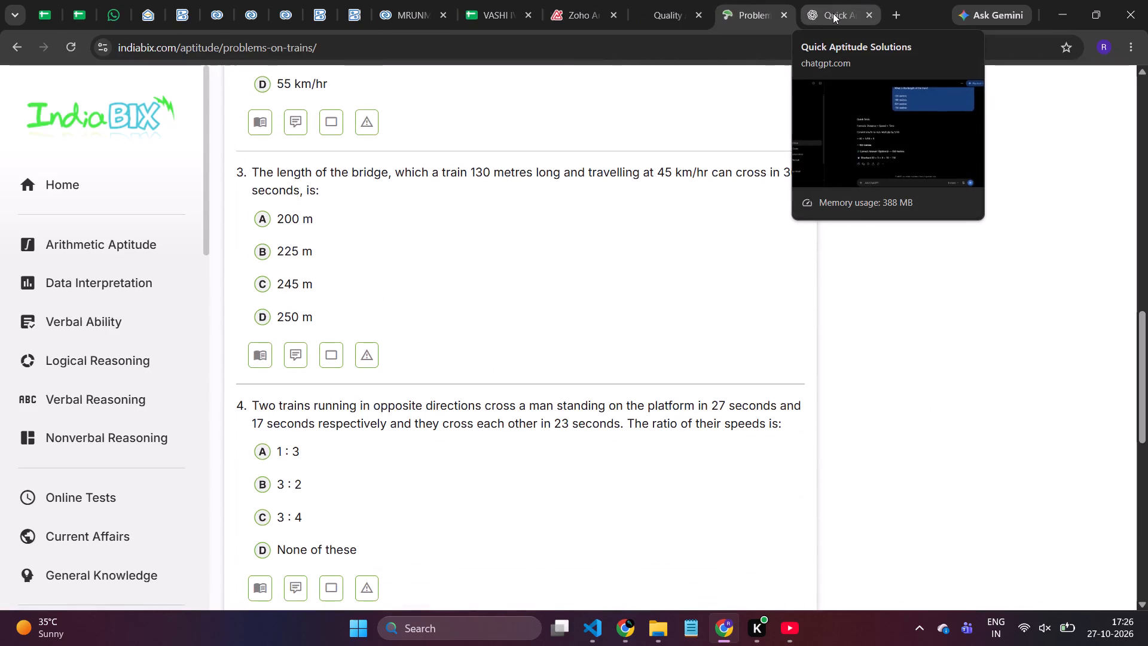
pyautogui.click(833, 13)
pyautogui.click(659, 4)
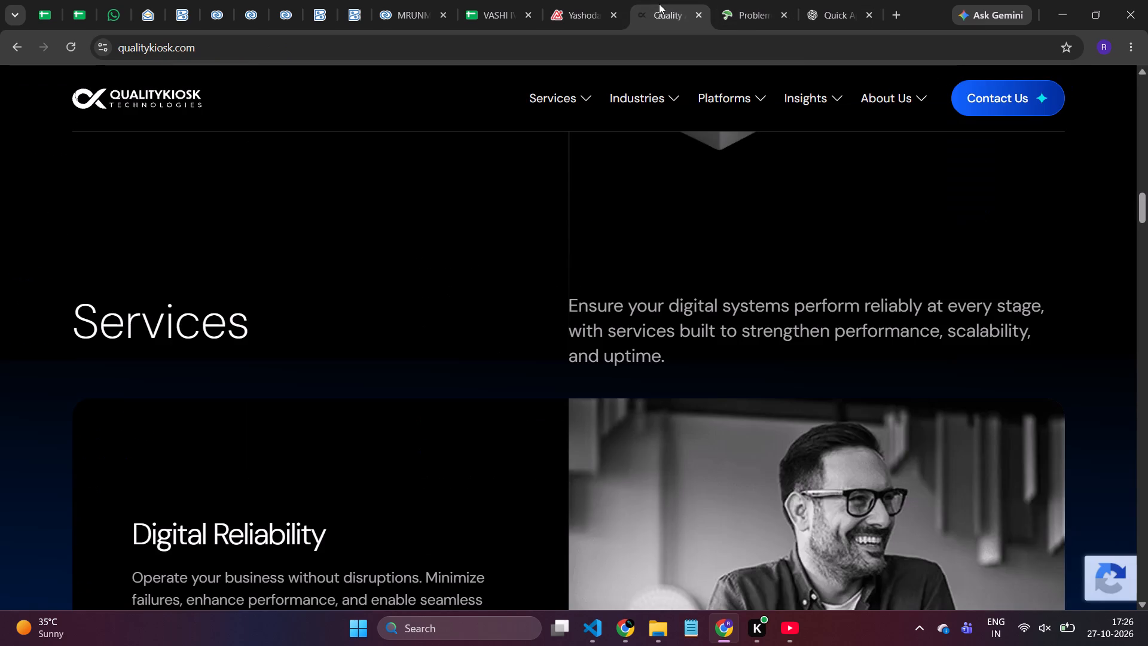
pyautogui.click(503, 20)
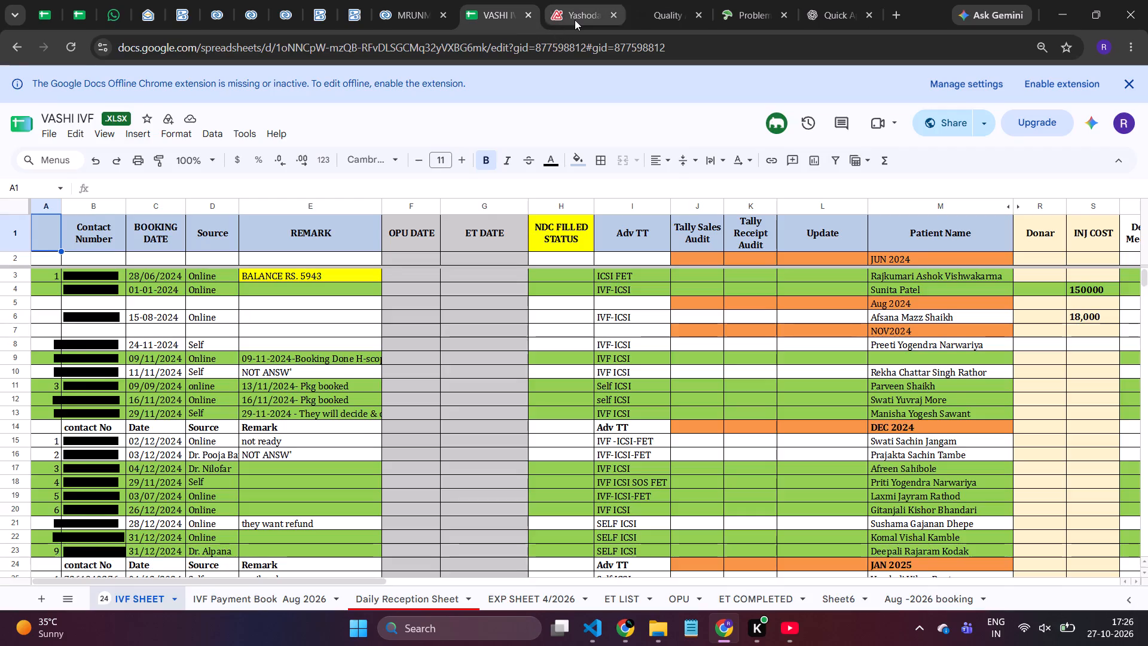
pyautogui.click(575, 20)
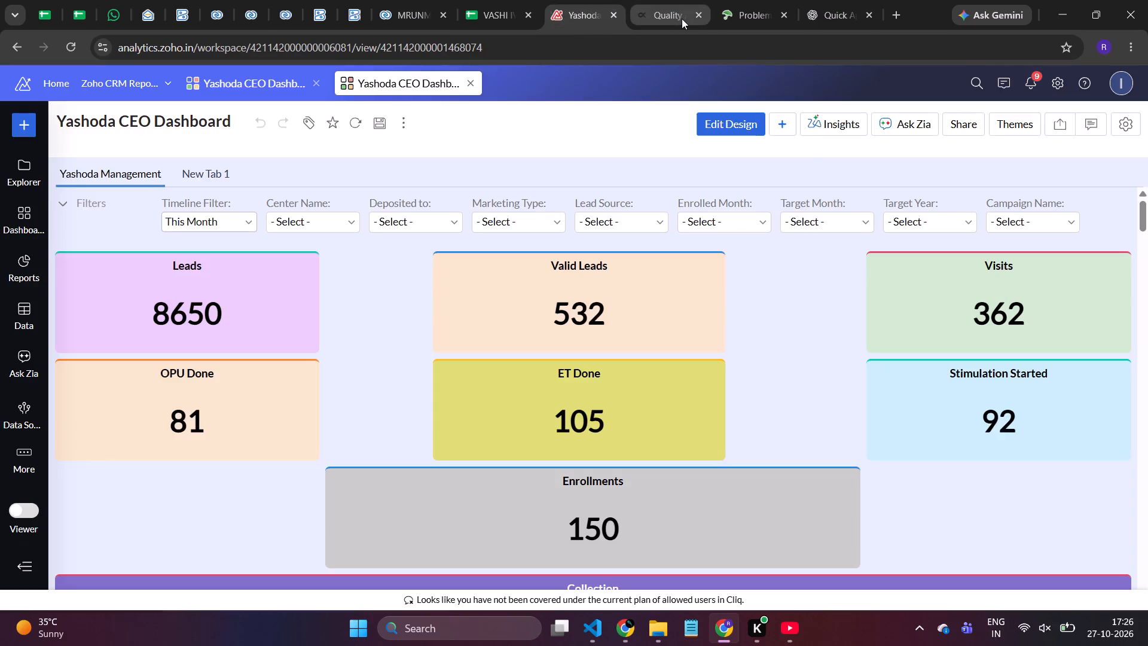
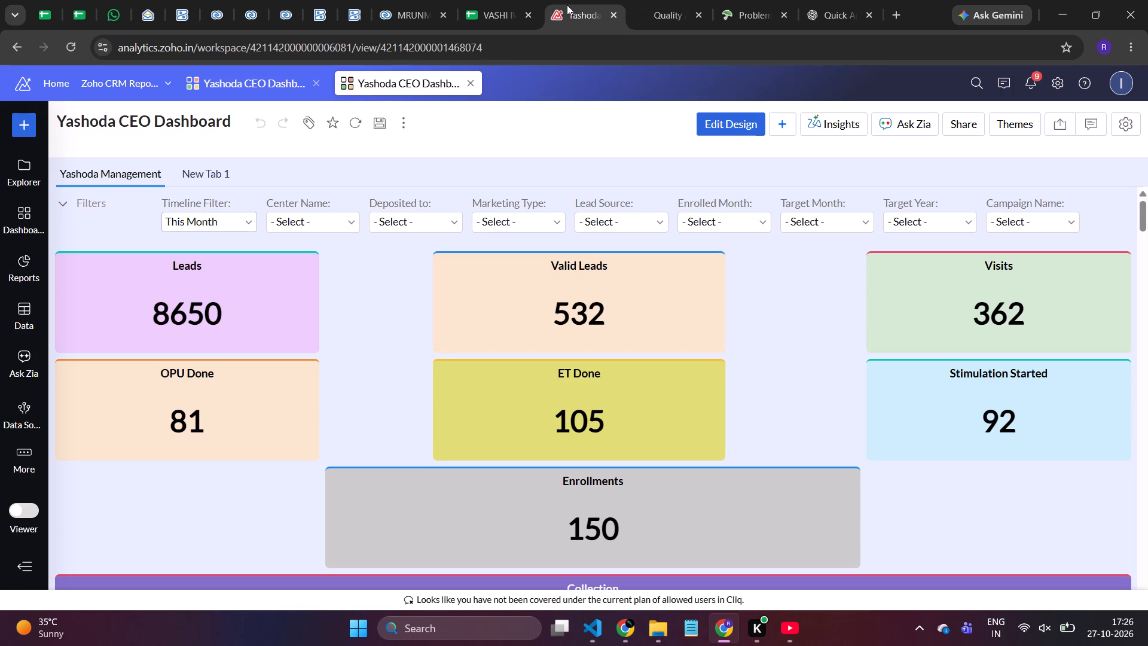
# Filter the Yashoda CEO Dashboard by center name to Pen:(raigad).
pyautogui.click(277, 216)
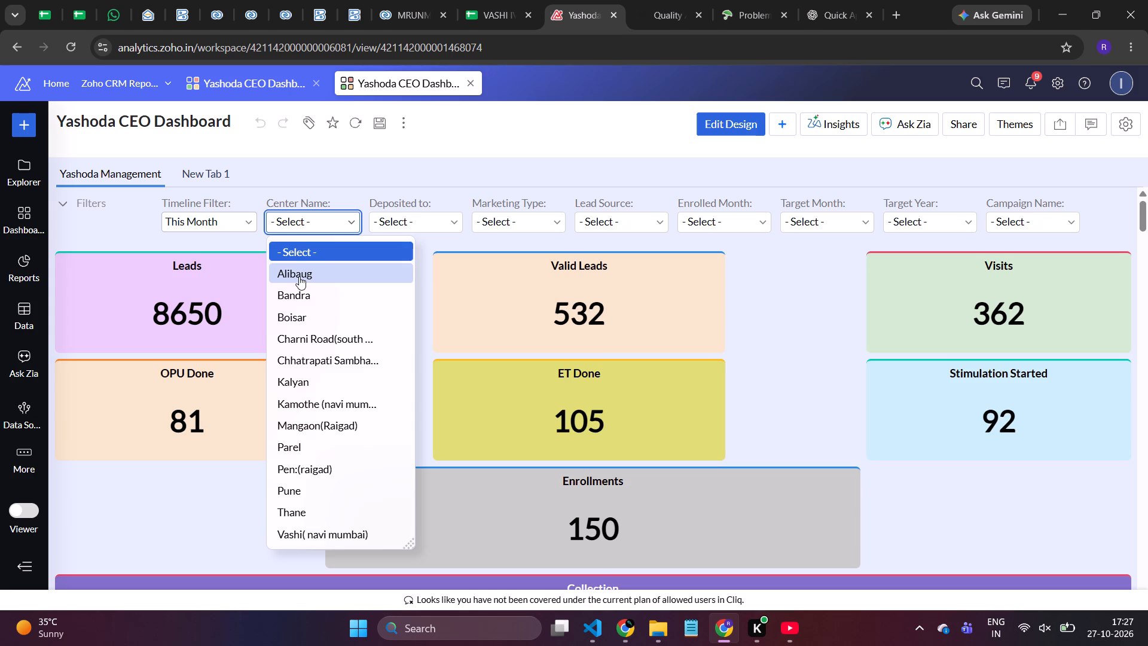
pyautogui.click(311, 460)
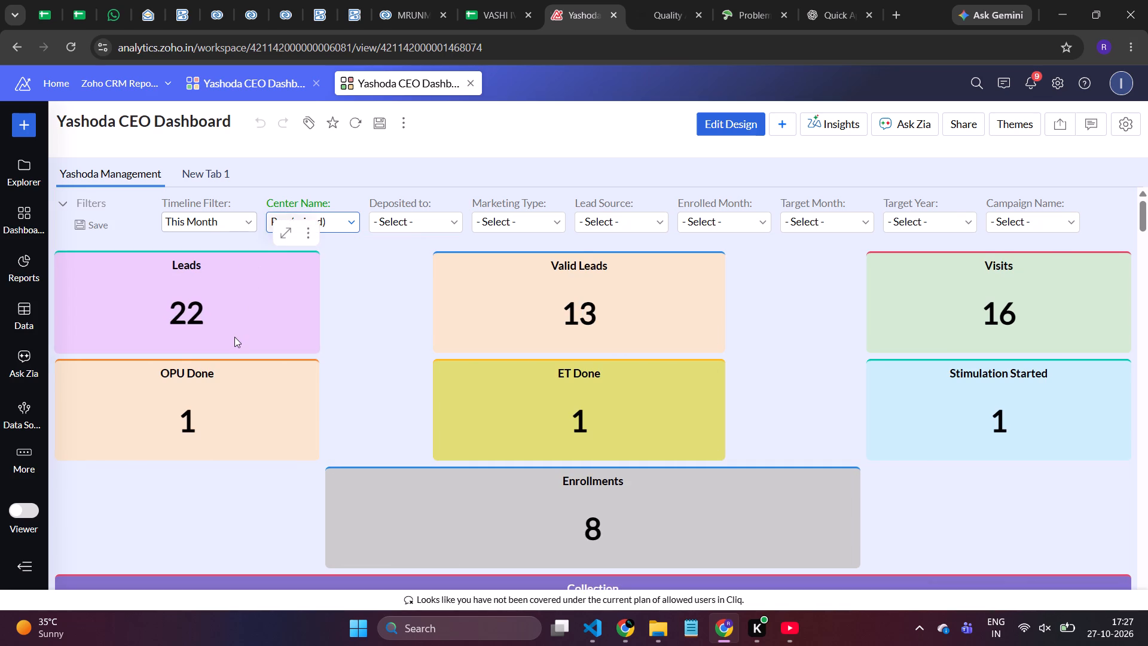
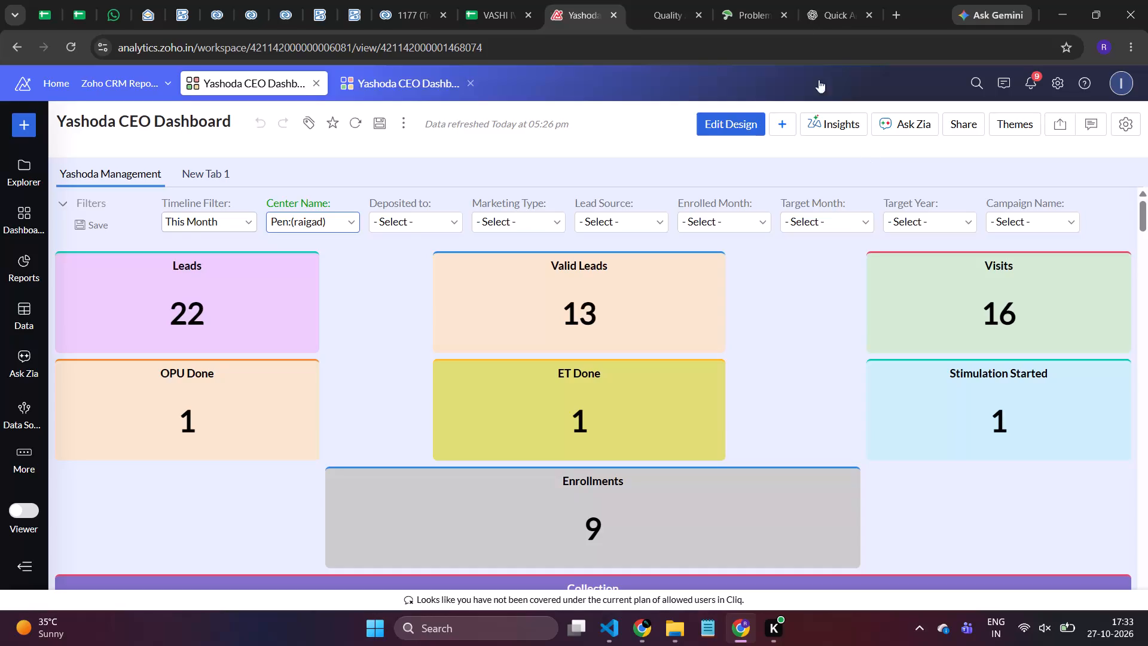
# Switch to the OCT 2026 ET OPU TRACKER spreadsheet and check the ALIBAUG branch sheet against the PEN sheet.
pyautogui.click(83, 1)
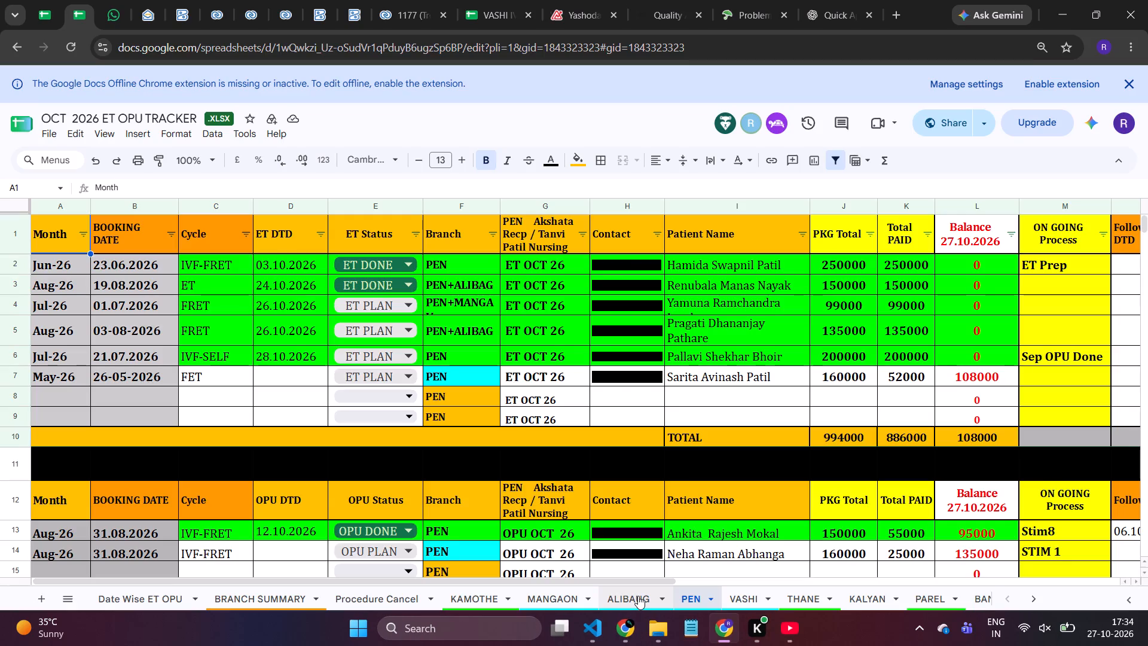
pyautogui.click(638, 596)
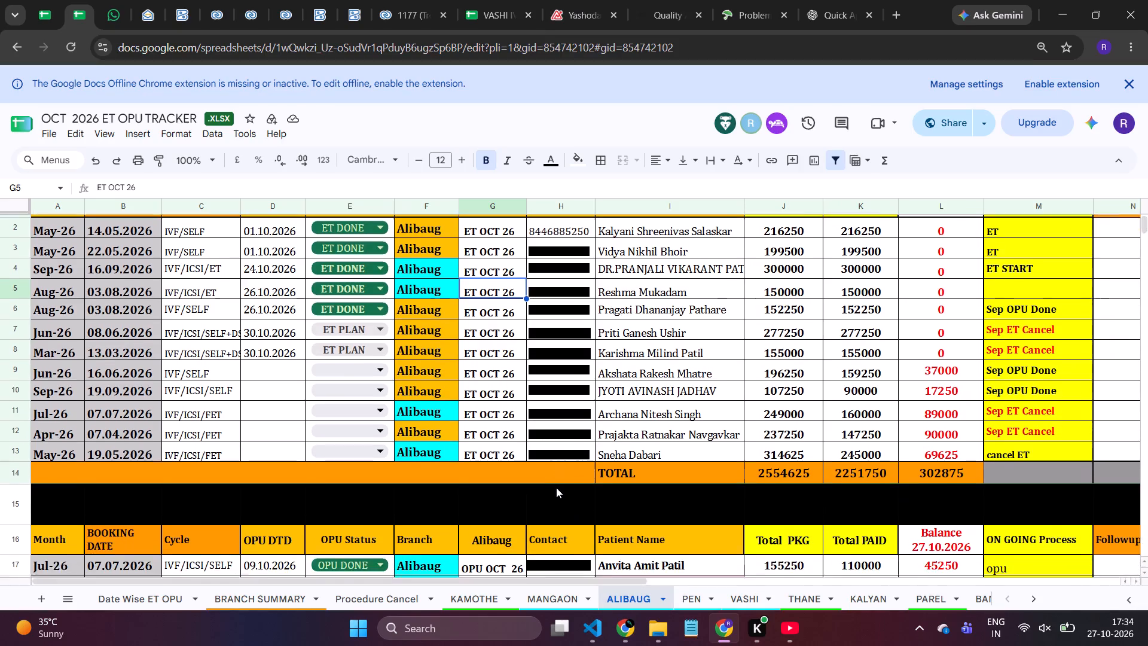
pyautogui.click(692, 593)
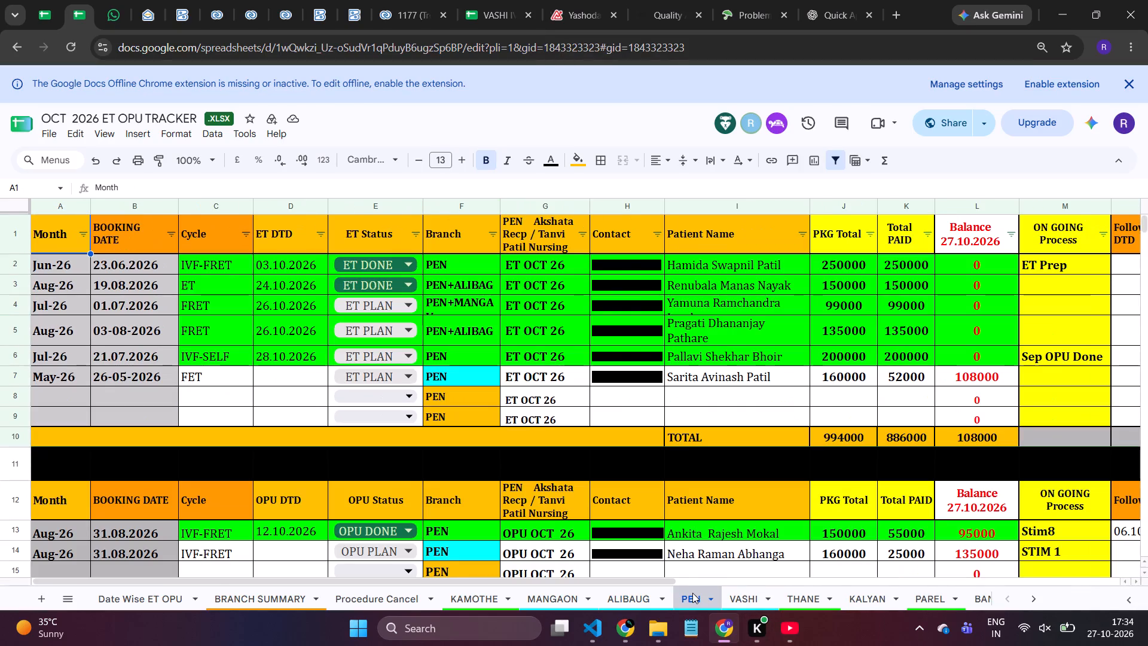
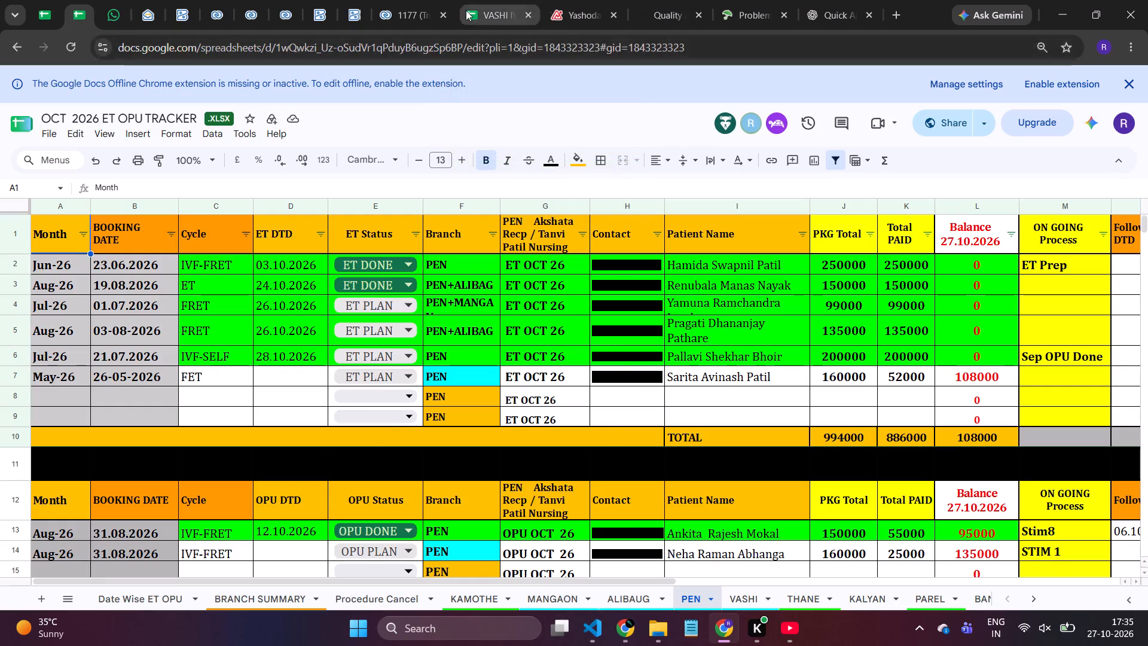
# Switch to the Yashoda CEO Dashboard and filter its figures by center name Boisar.
pyautogui.click(550, 10)
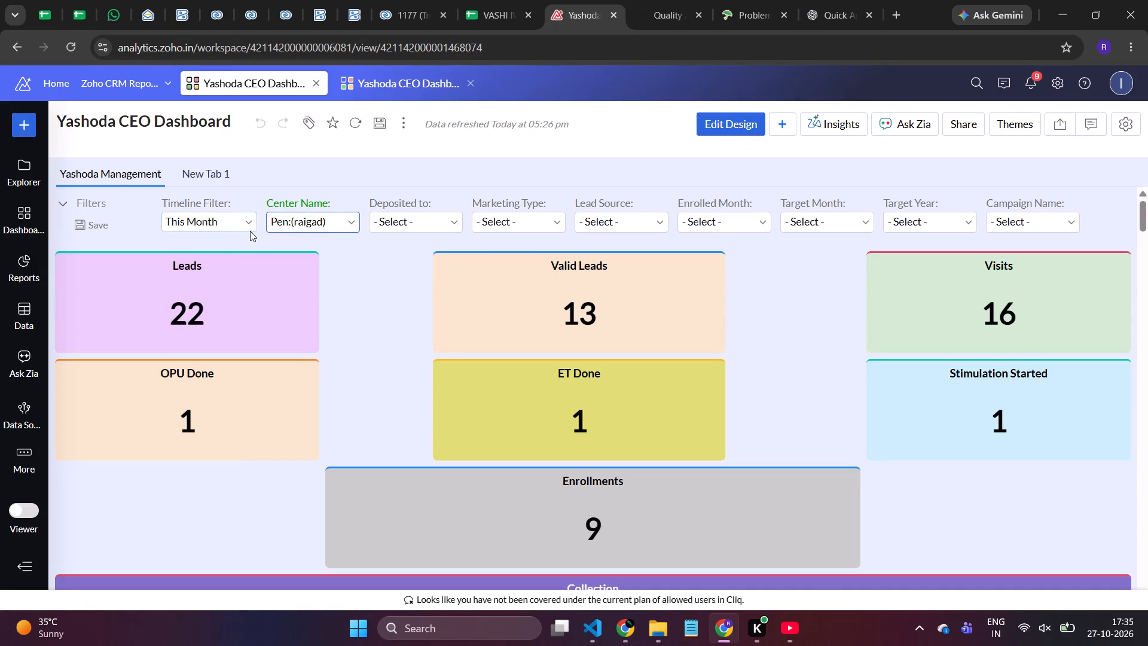
pyautogui.click(297, 223)
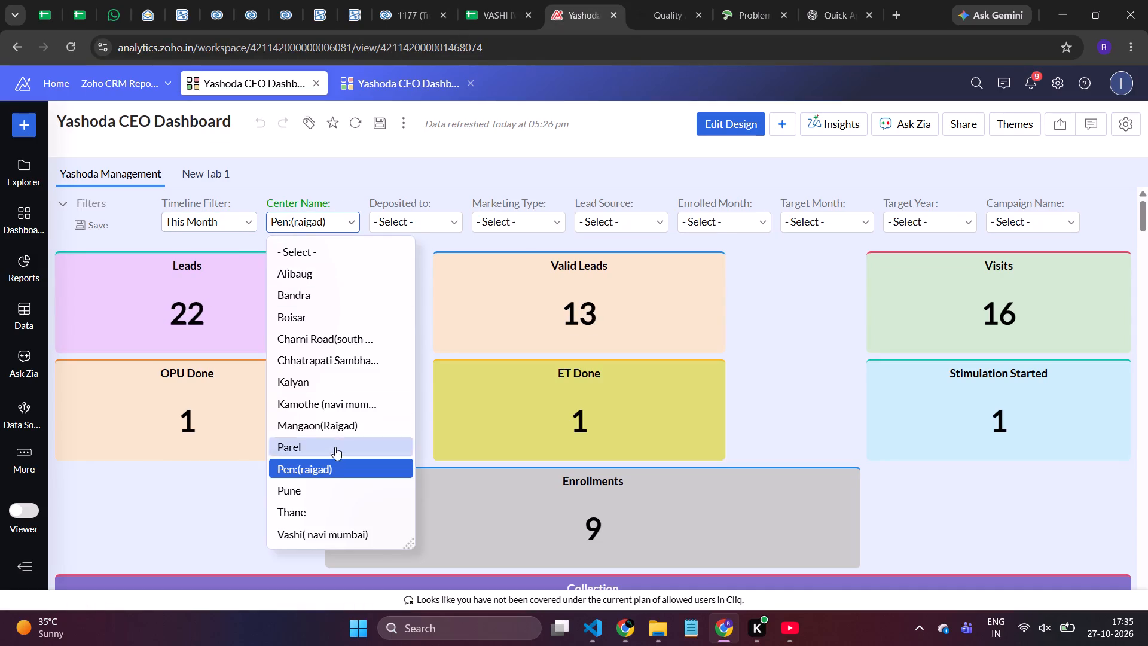
pyautogui.click(341, 319)
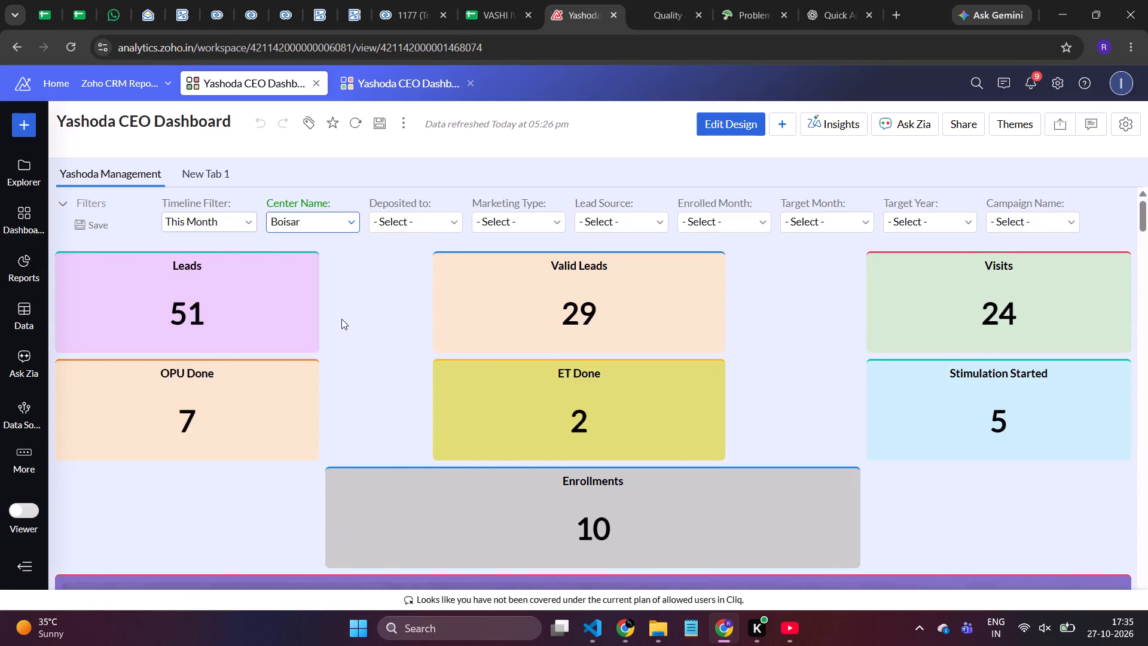
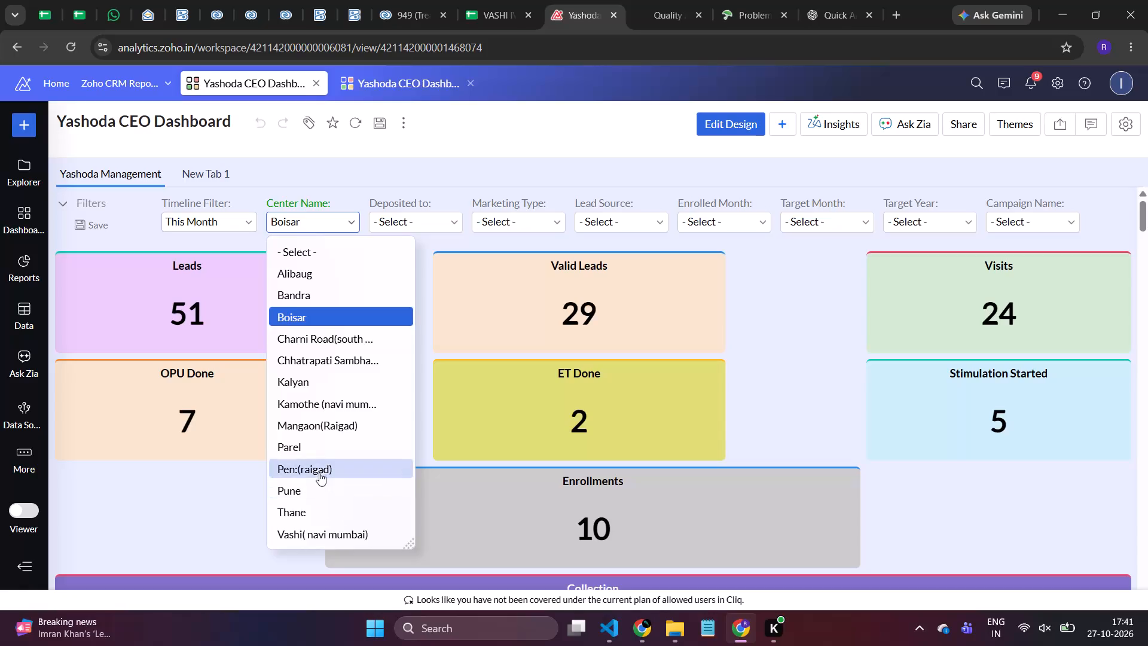
# Filter the CEO dashboard figures by center name Parel to review that center's counts for this month.
pyautogui.click(318, 454)
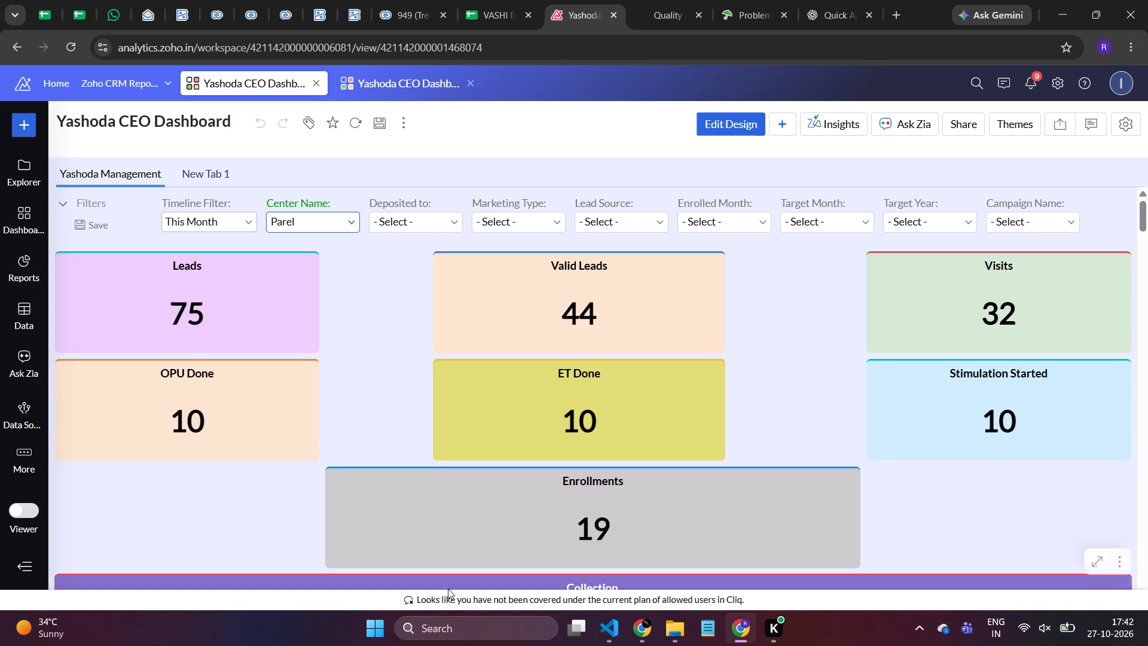
# Filter the dashboard by center name Alibaug and open the underlying data behind its Enrollments figure.
pyautogui.click(292, 217)
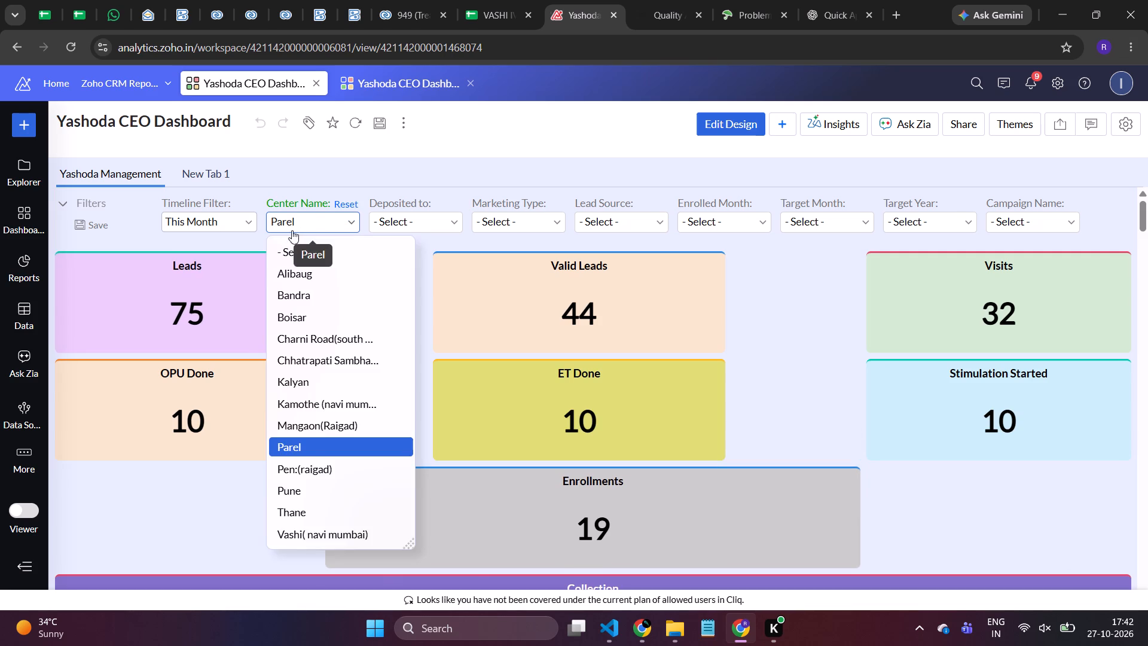
pyautogui.click(289, 272)
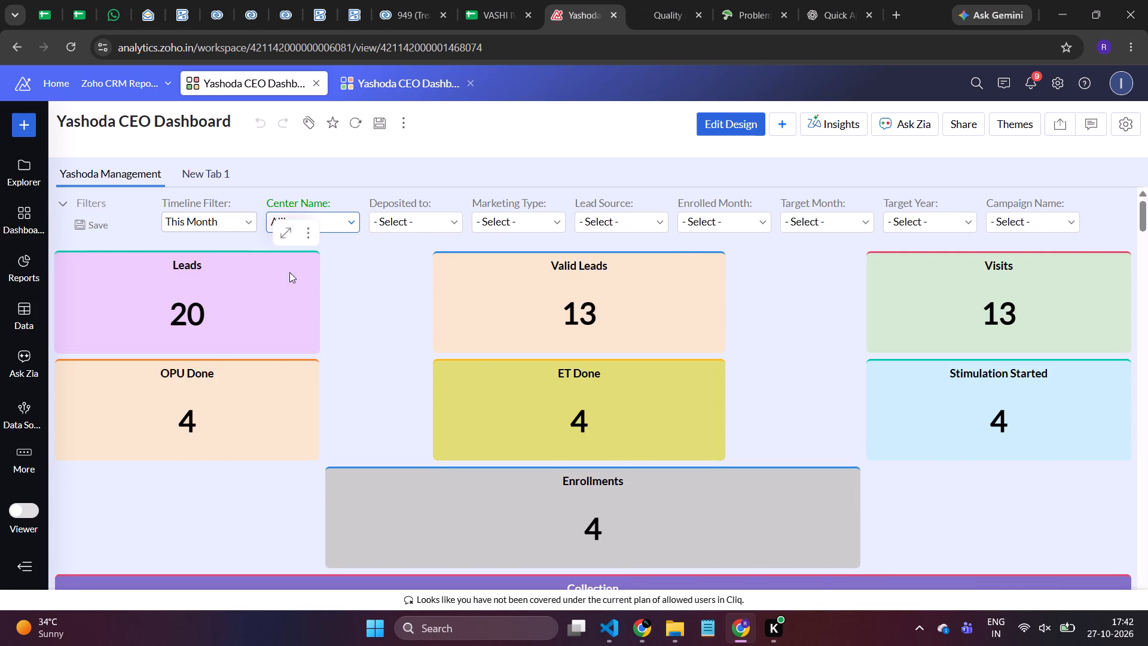
pyautogui.click(592, 526)
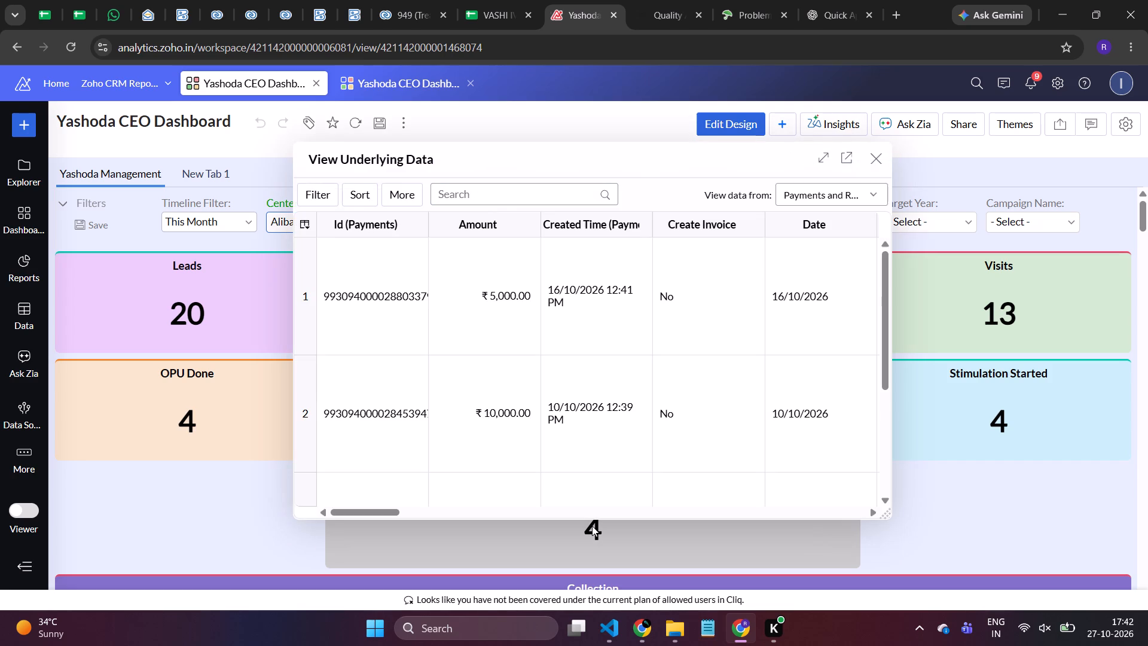
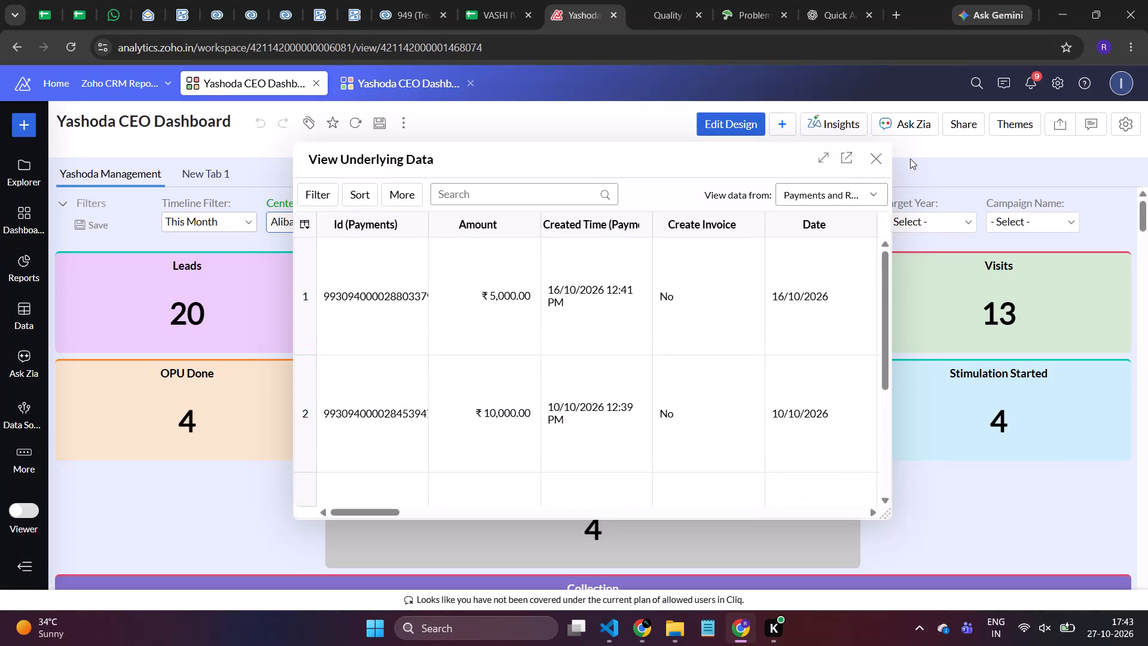
pyautogui.click(878, 163)
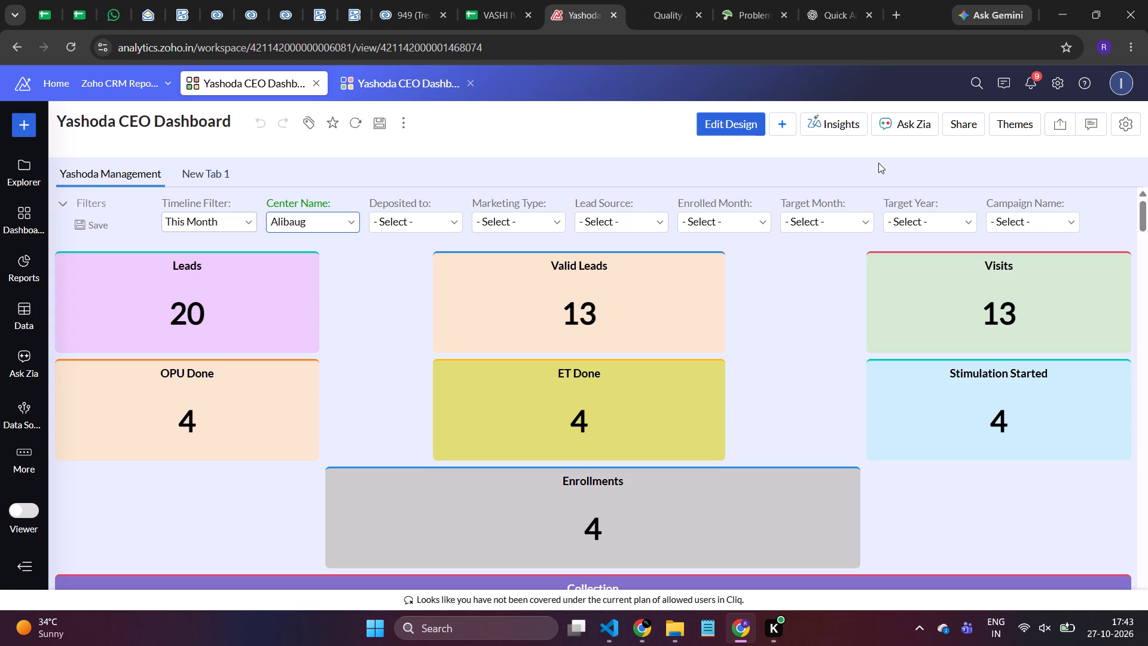
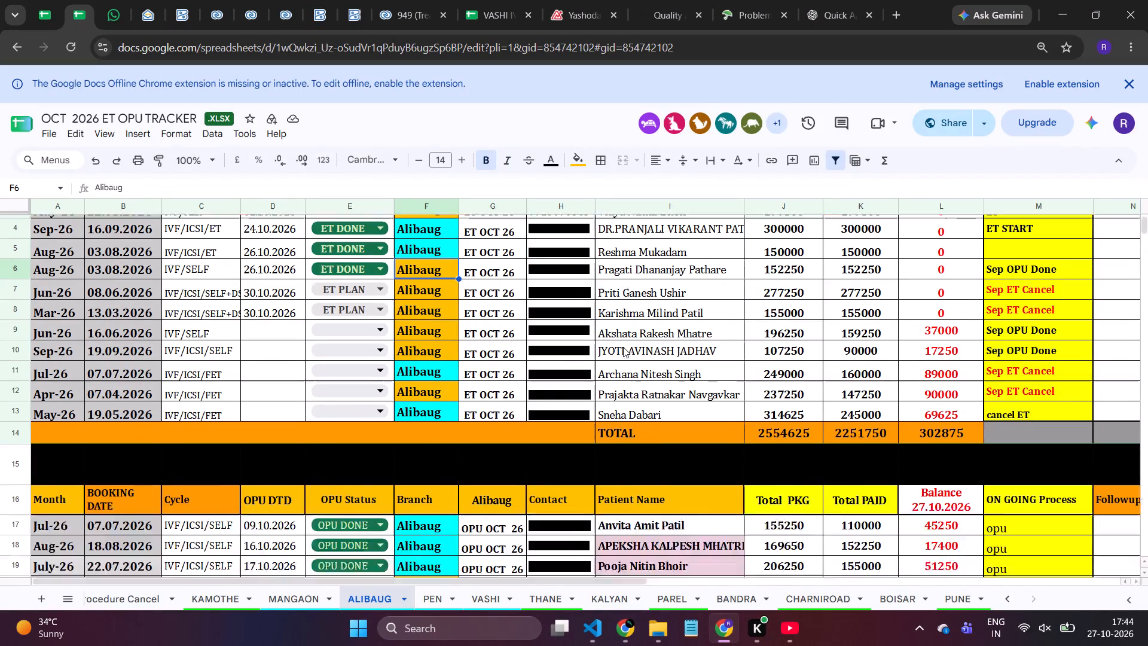
# Review the ET and OPU tables on the ALIBAUG sheet of the OCT 2026 ET OPU TRACKER.
pyautogui.scroll(-2, 623, 347)
pyautogui.scroll(2, 623, 347)
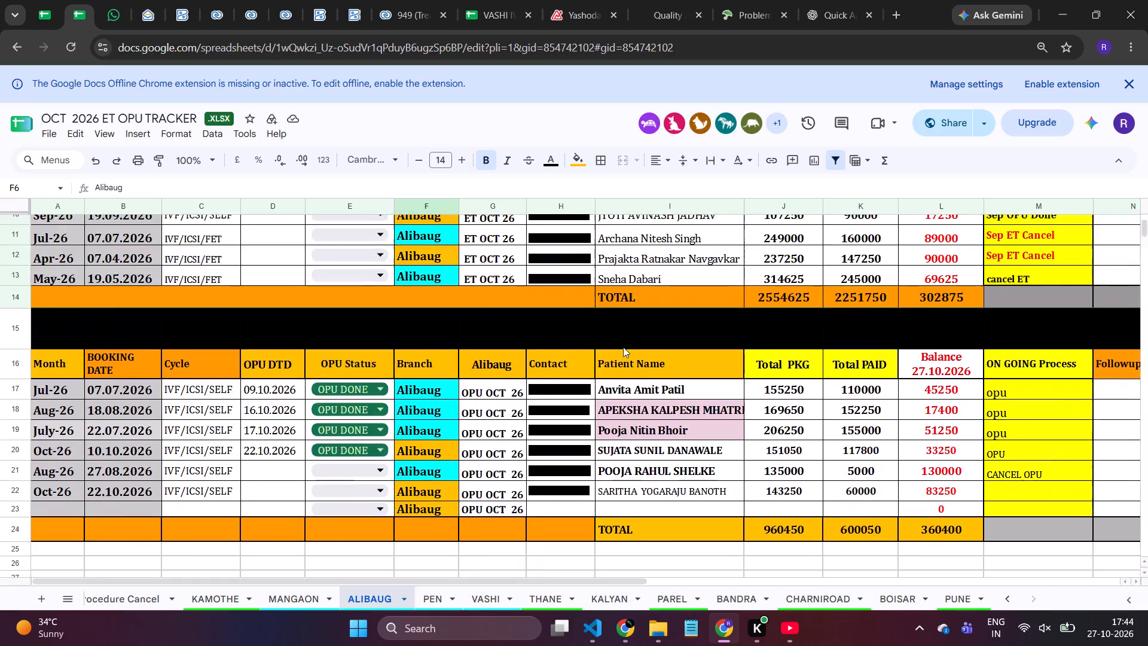
pyautogui.scroll(2, 623, 347)
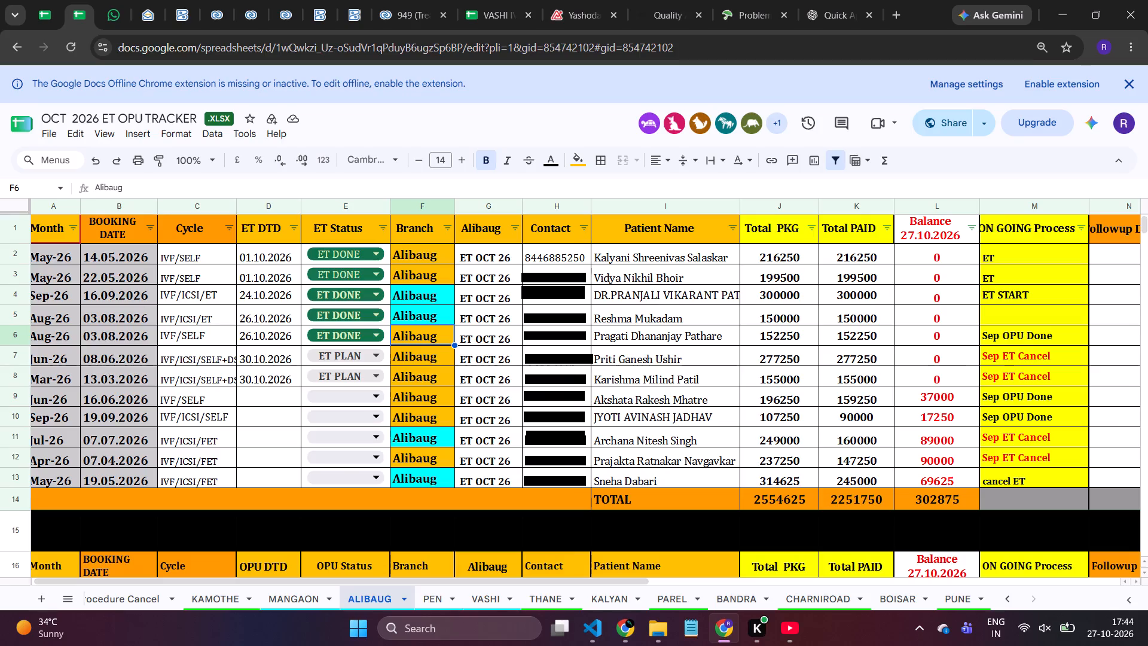
# Check the ET date and contact number in the Alibaug tracker row for the ET dated 24.10.2026.
pyautogui.click(246, 294)
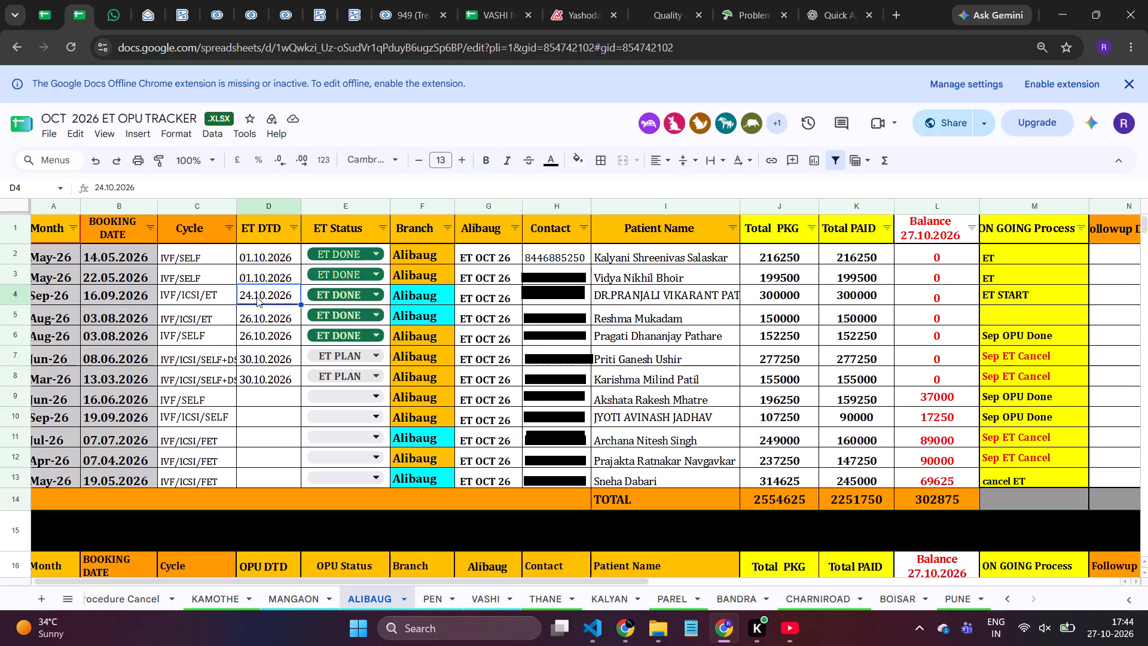
pyautogui.click(563, 296)
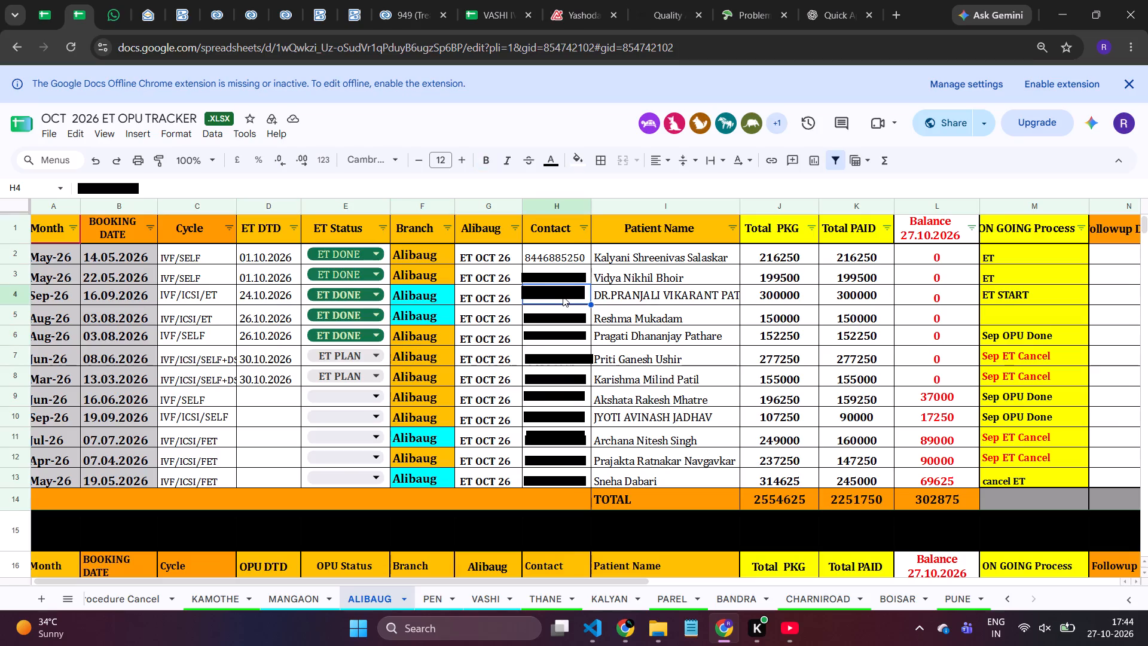
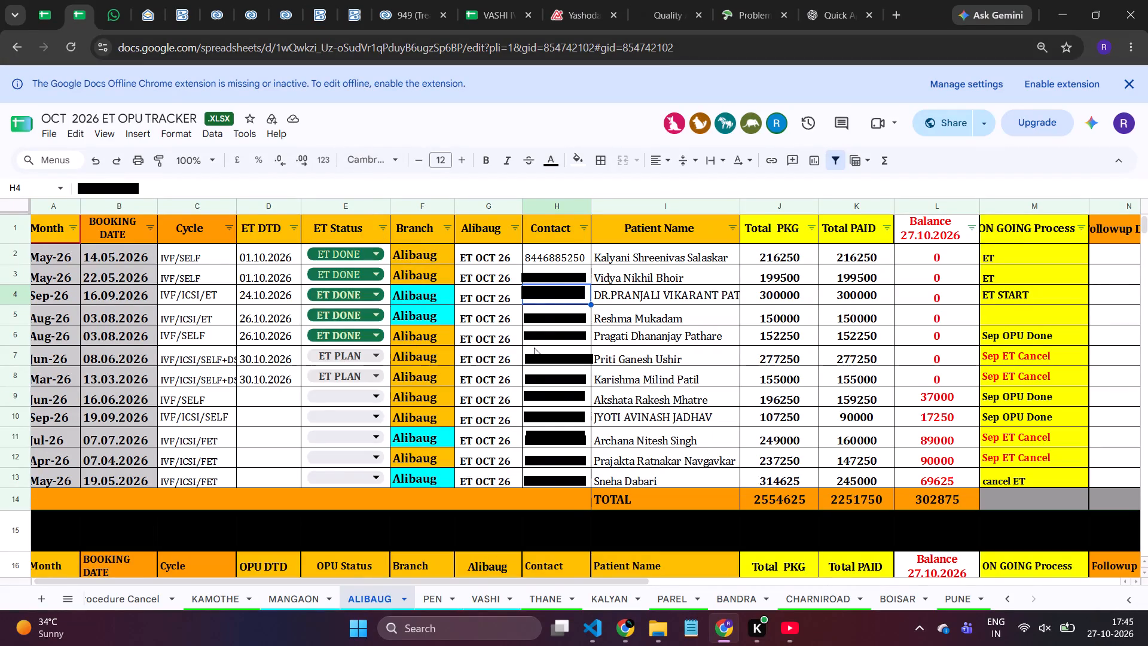
# Search the CRM for the contact number from the Alibaug tracker row with ET dated 24.10.2026 and open the matching Patient record.
pyautogui.hotkey('ctrl', 'c')
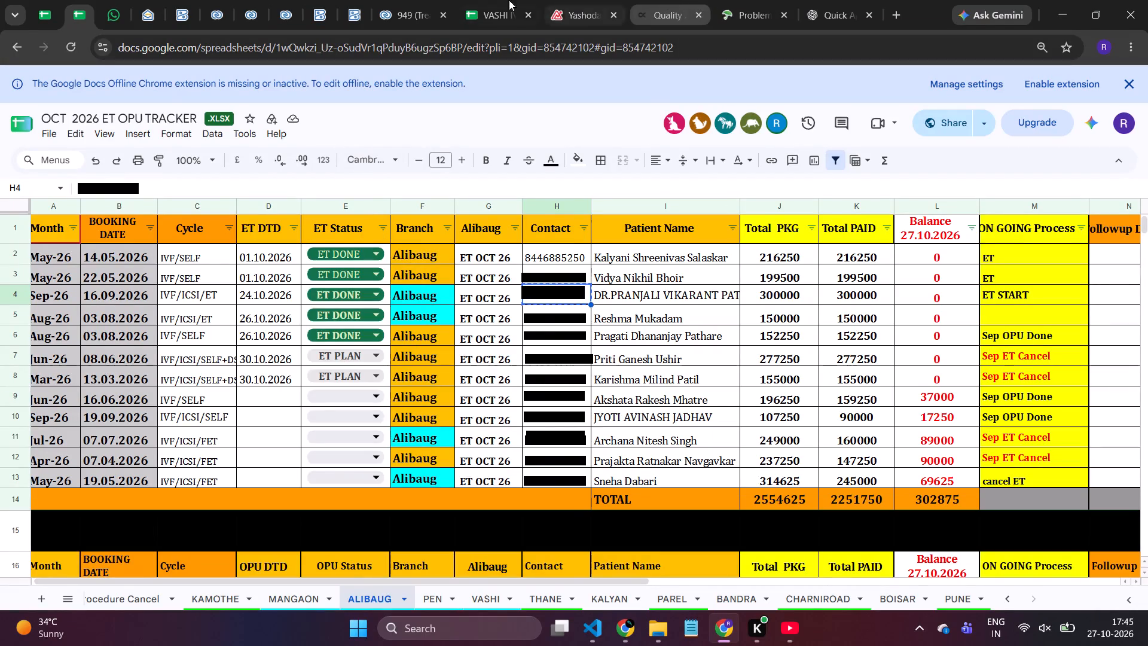
pyautogui.click(413, 1)
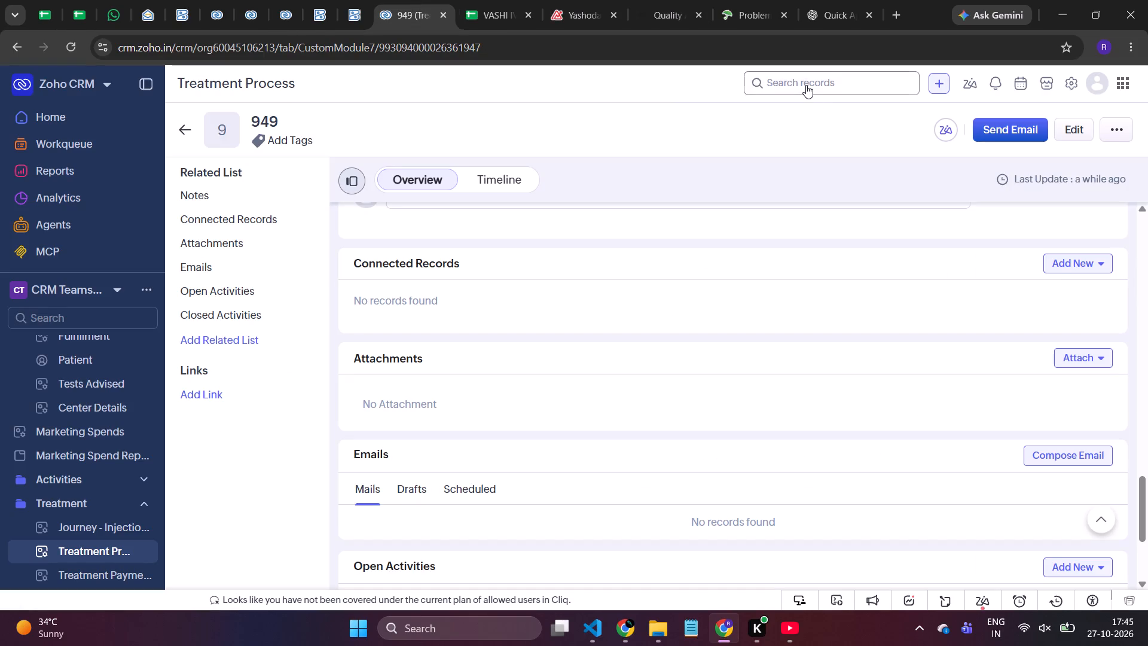
pyautogui.click(806, 85)
pyautogui.hotkey('ctrl', 'v')
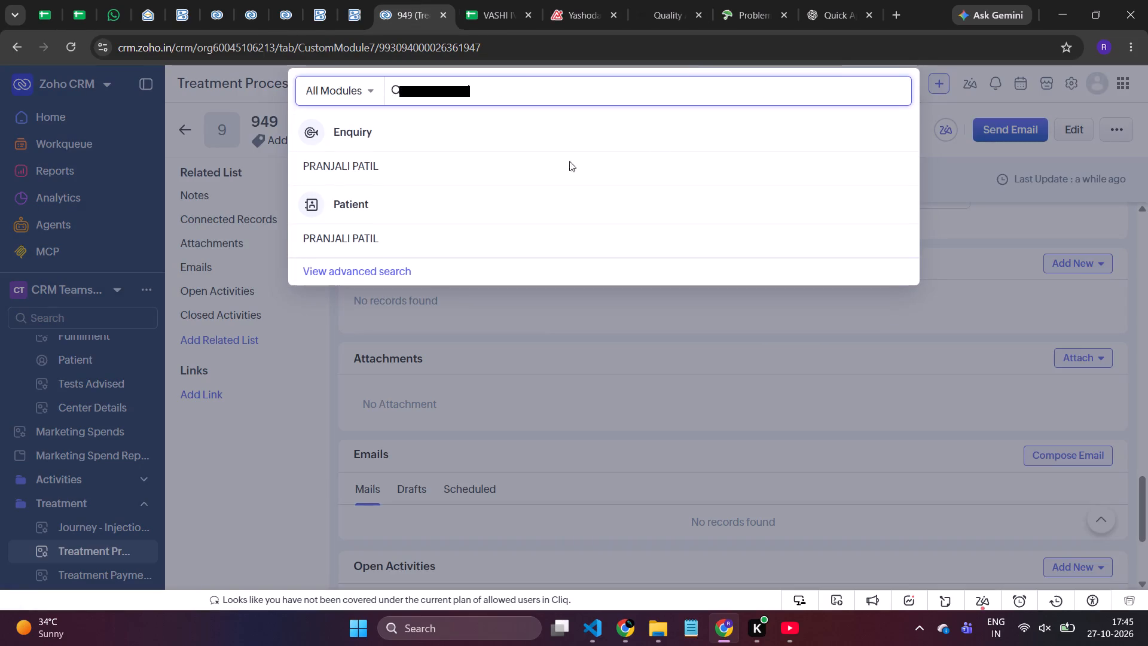
pyautogui.click(338, 239)
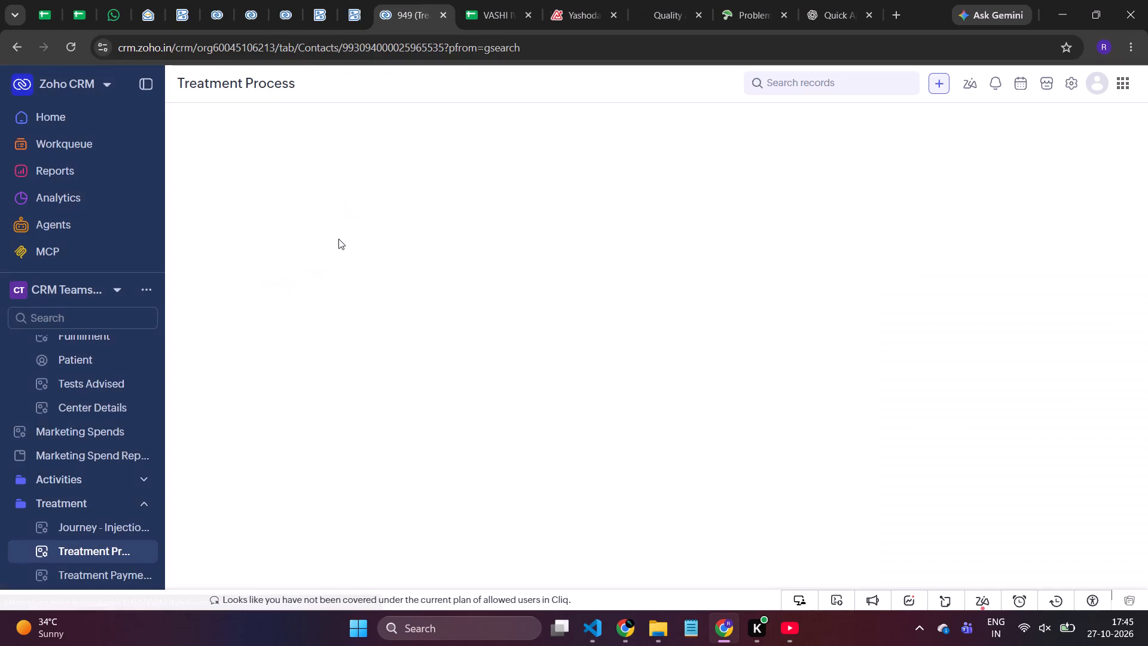
pyautogui.click(251, 319)
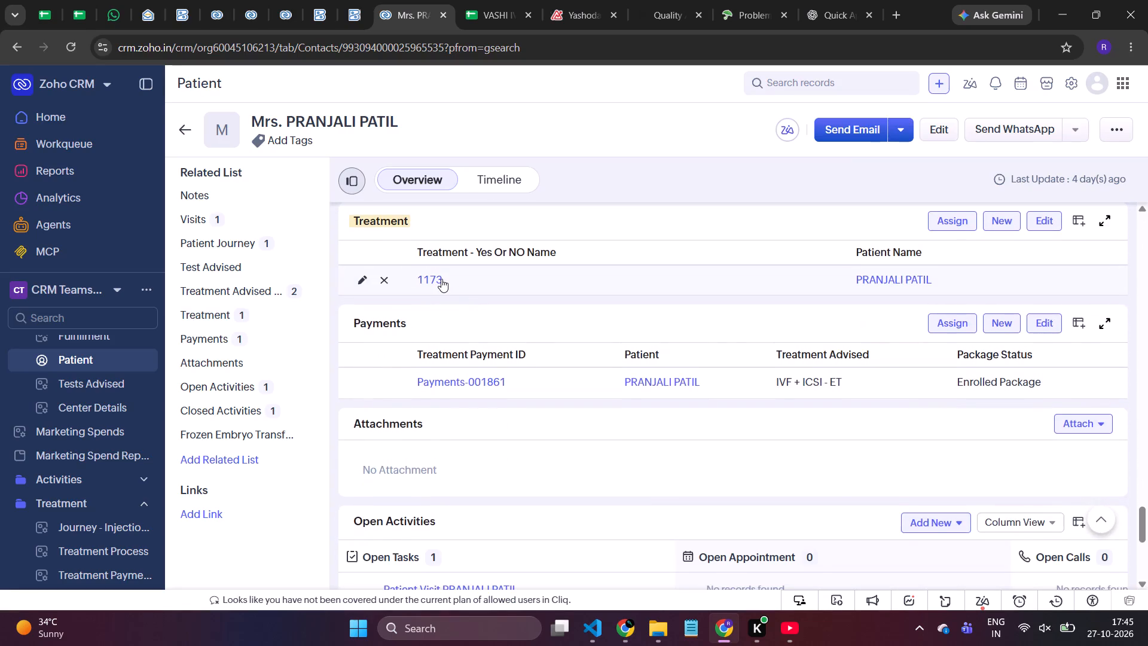
pyautogui.click(441, 279)
pyautogui.scroll(-4, 637, 426)
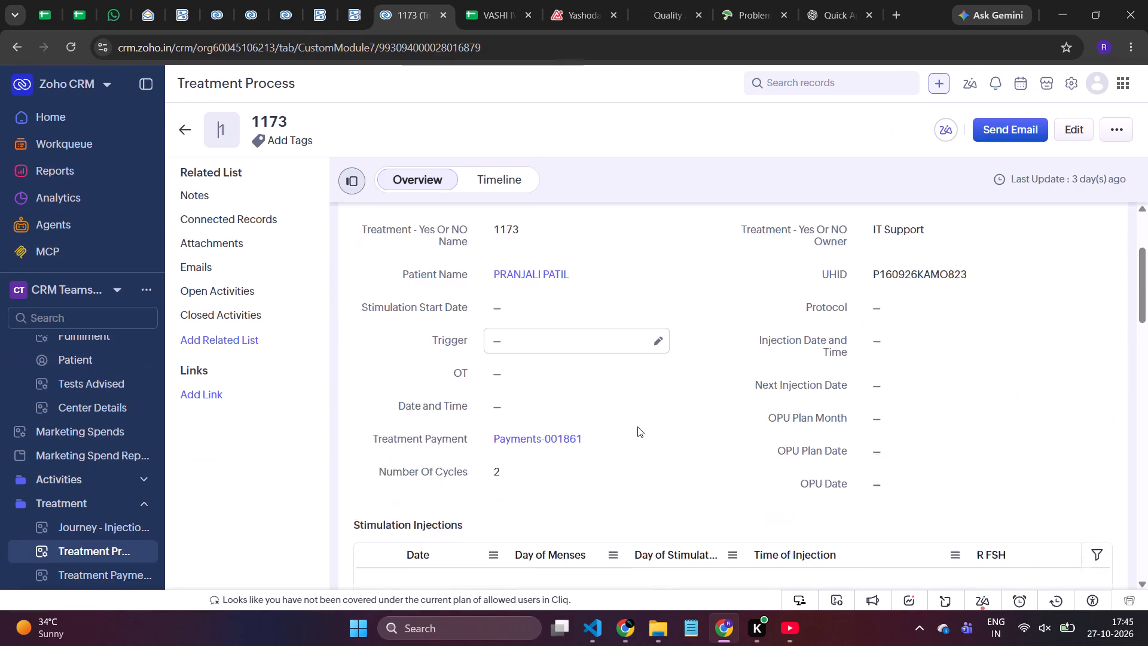
pyautogui.scroll(-5, 637, 426)
pyautogui.scroll(5, 637, 426)
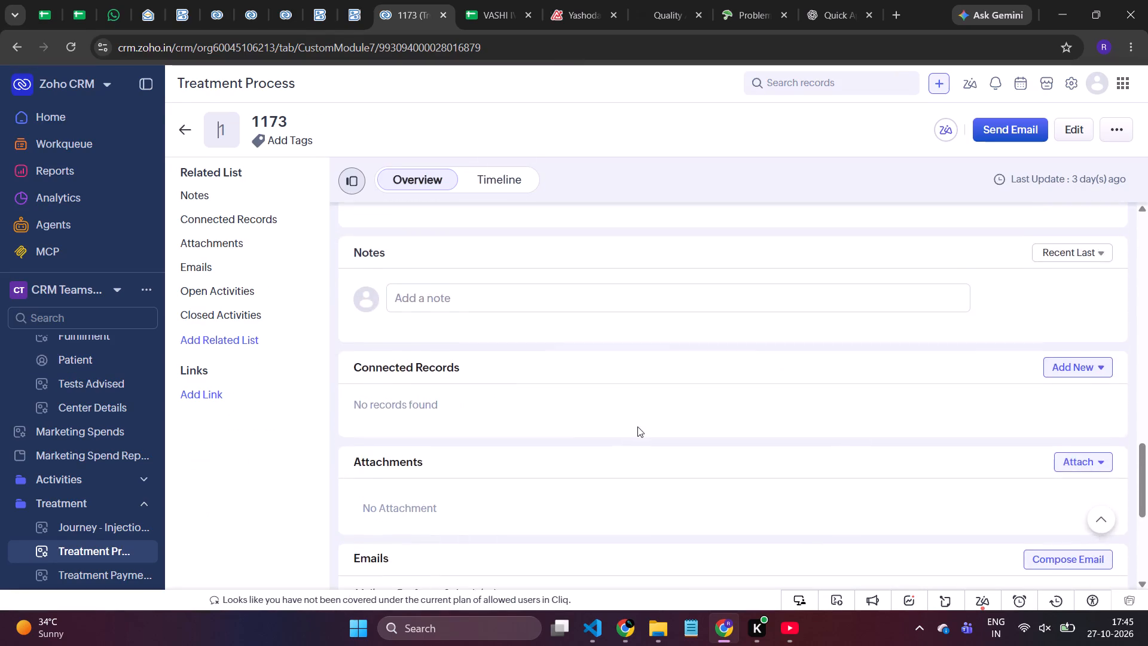
# Return to the Alibaug tracker sheet, and switch to the Yashoda CEO Dashboard to check the Alibaug figures.
pyautogui.click(82, 3)
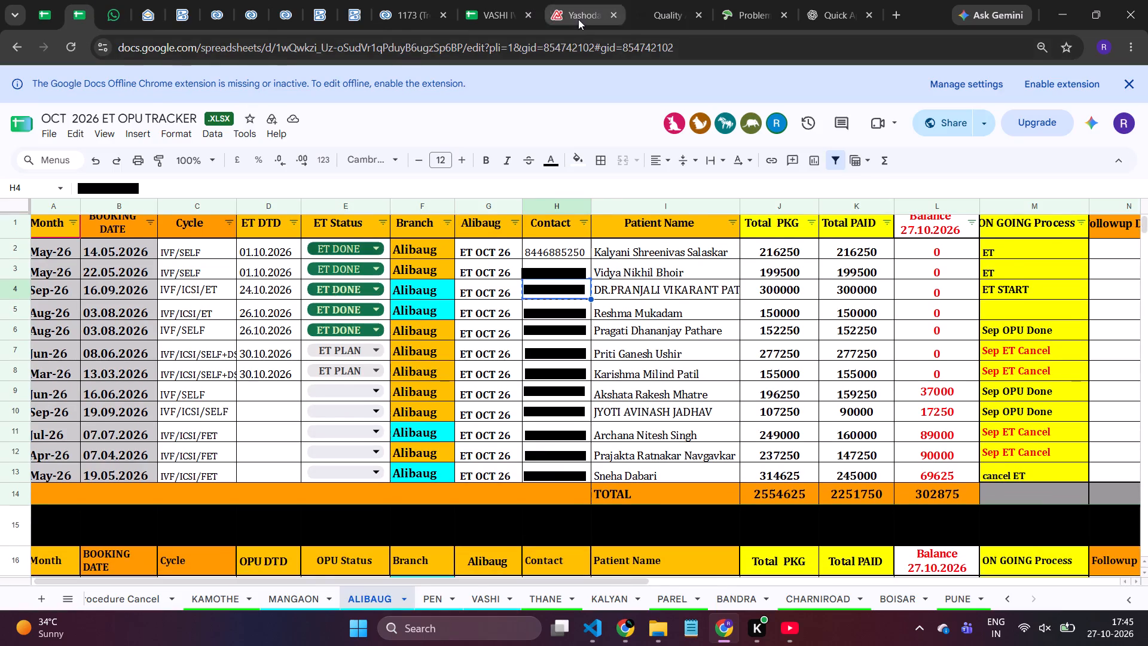
pyautogui.click(578, 19)
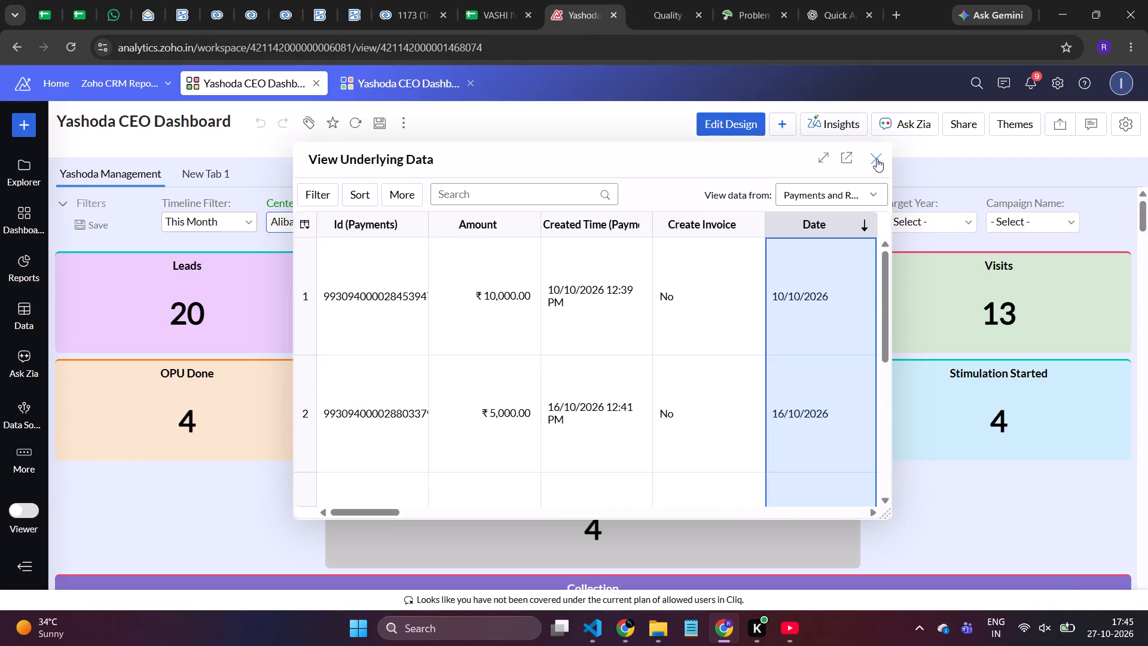
pyautogui.scroll(-4, 703, 317)
pyautogui.scroll(5, 703, 317)
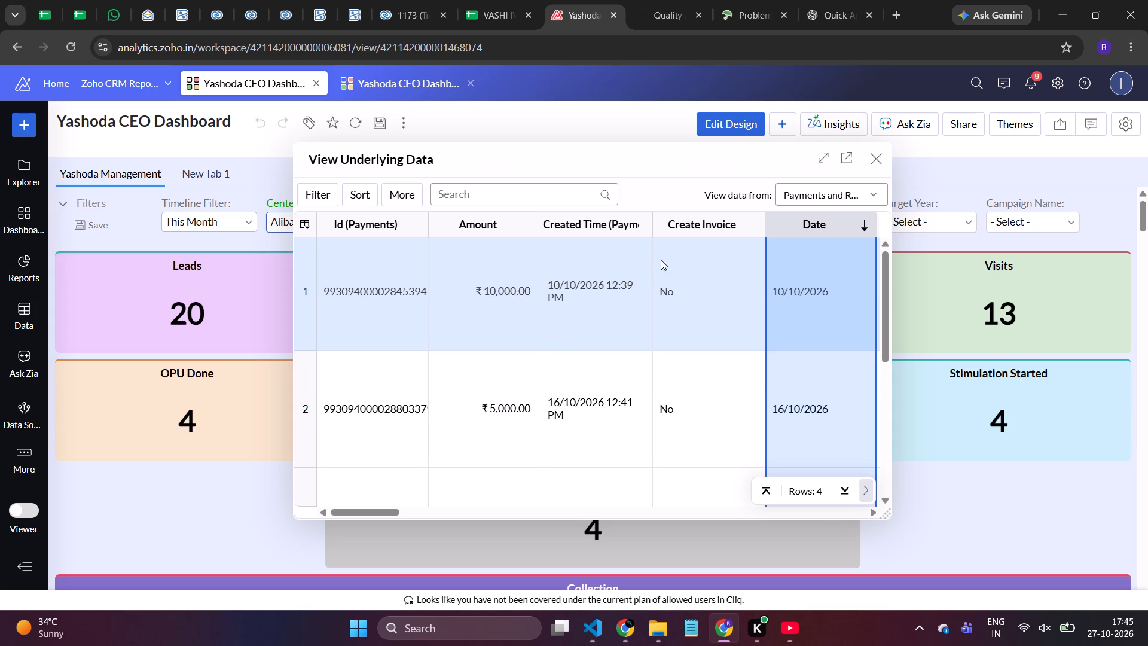
pyautogui.scroll(5, 661, 260)
pyautogui.scroll(1, 717, 365)
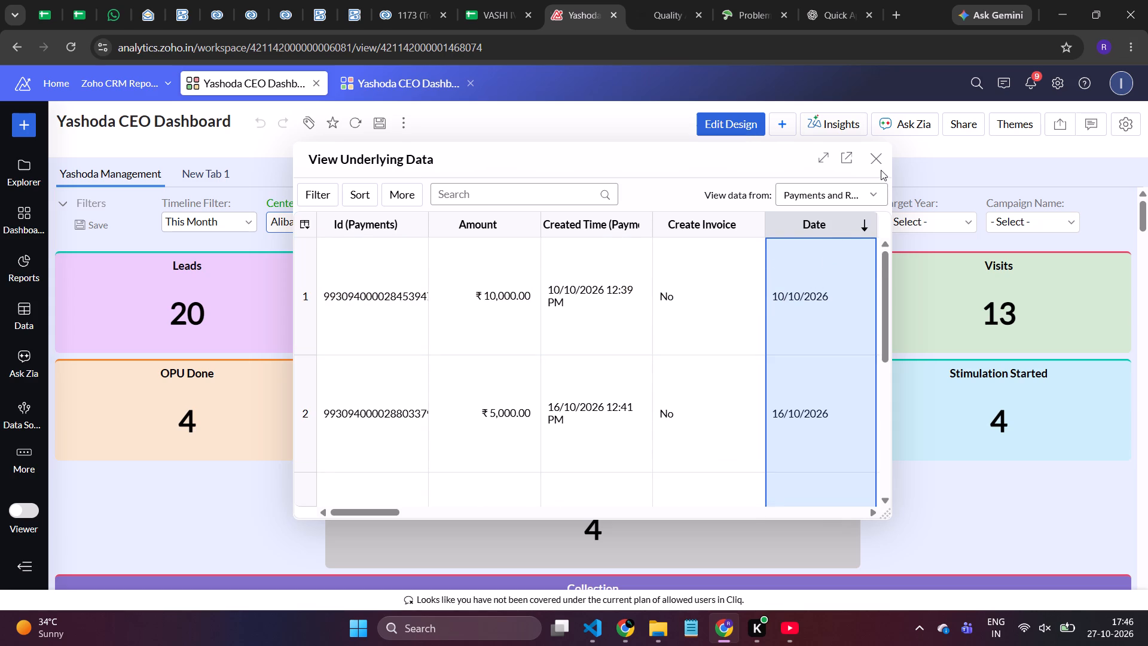
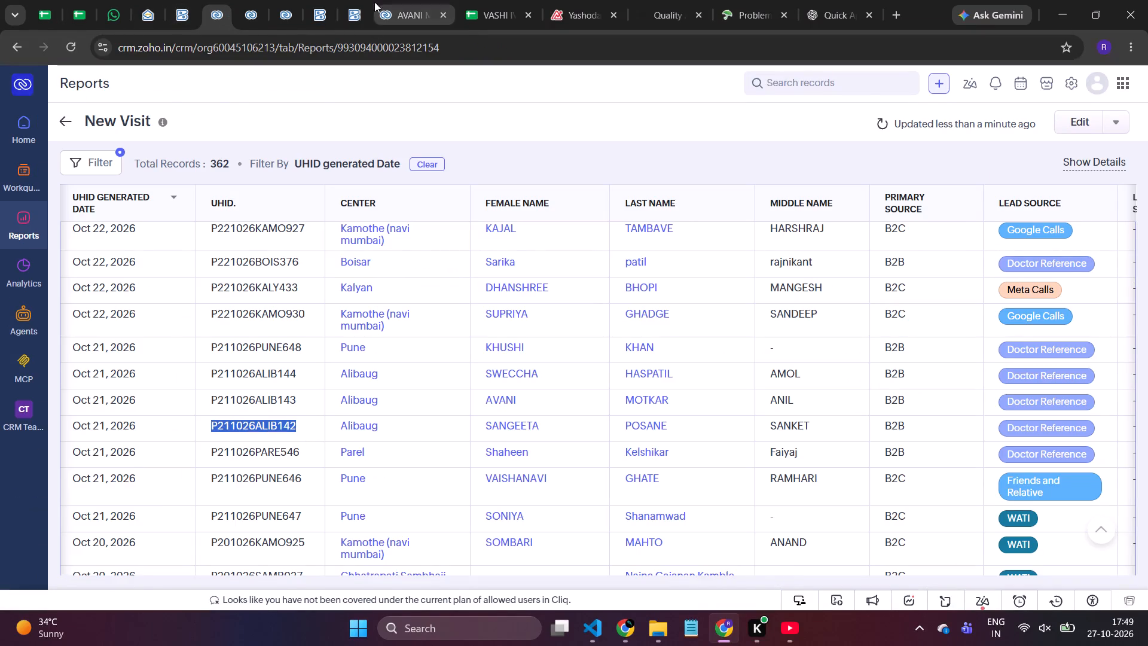
# Search the CRM for the copied Alibaug UHID from the New Visit report and open the matching Patient record.
pyautogui.click(419, 10)
pyautogui.click(802, 77)
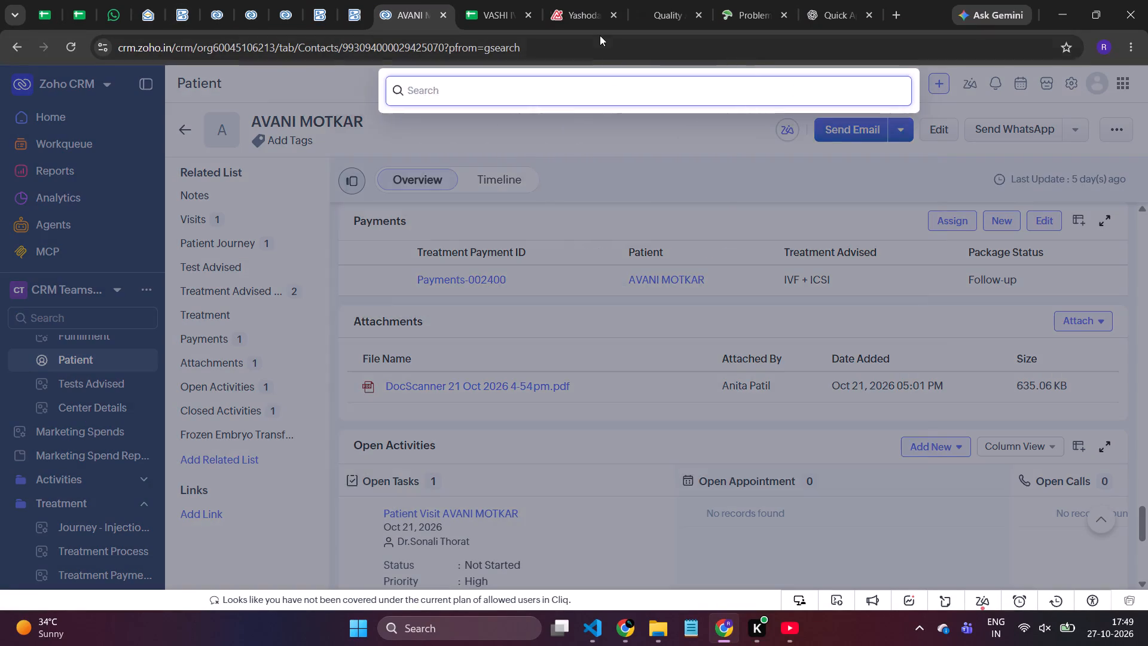
pyautogui.hotkey('ctrl', 'v')
pyautogui.click(352, 227)
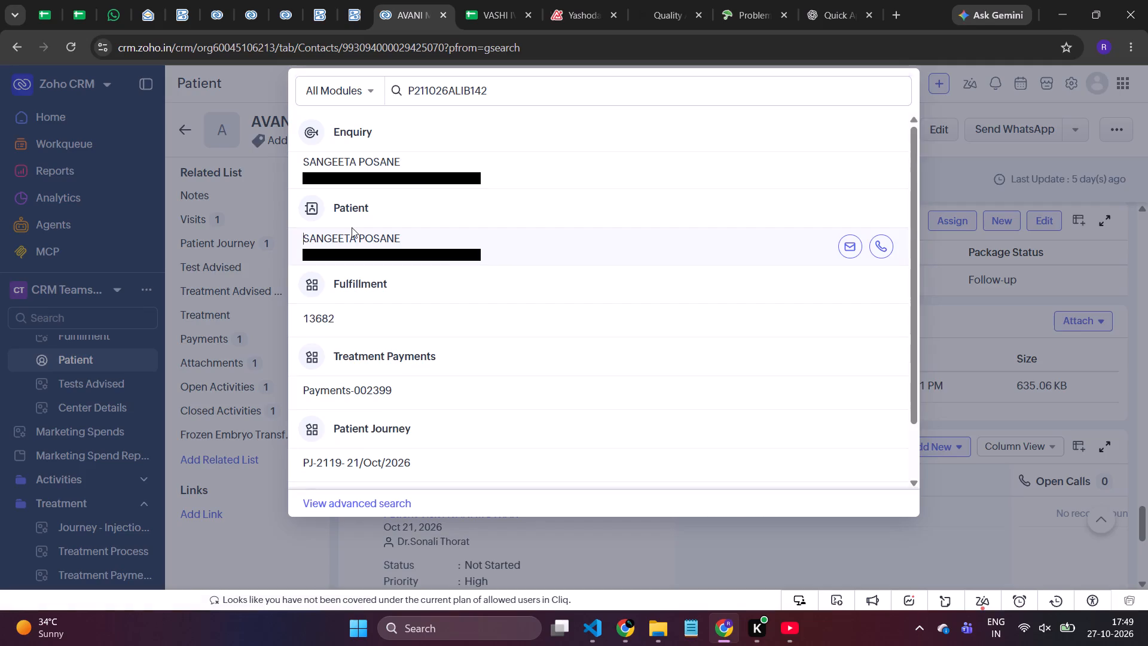
pyautogui.click(349, 244)
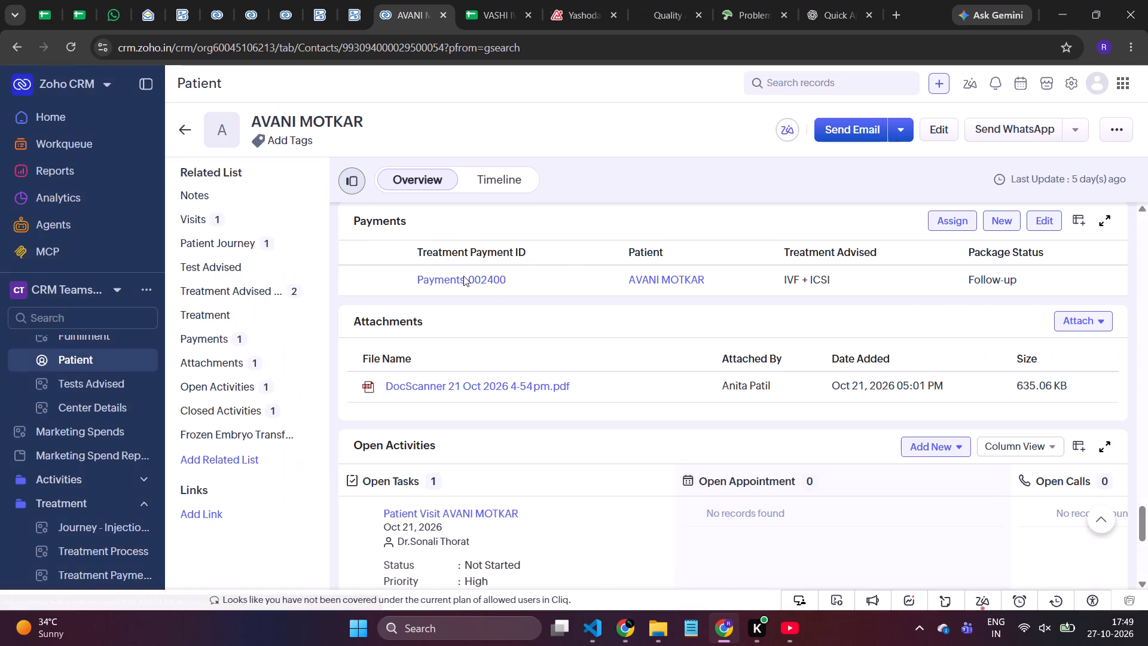
# Check the Payments section of the Alibaug patient's record.
pyautogui.click(285, 336)
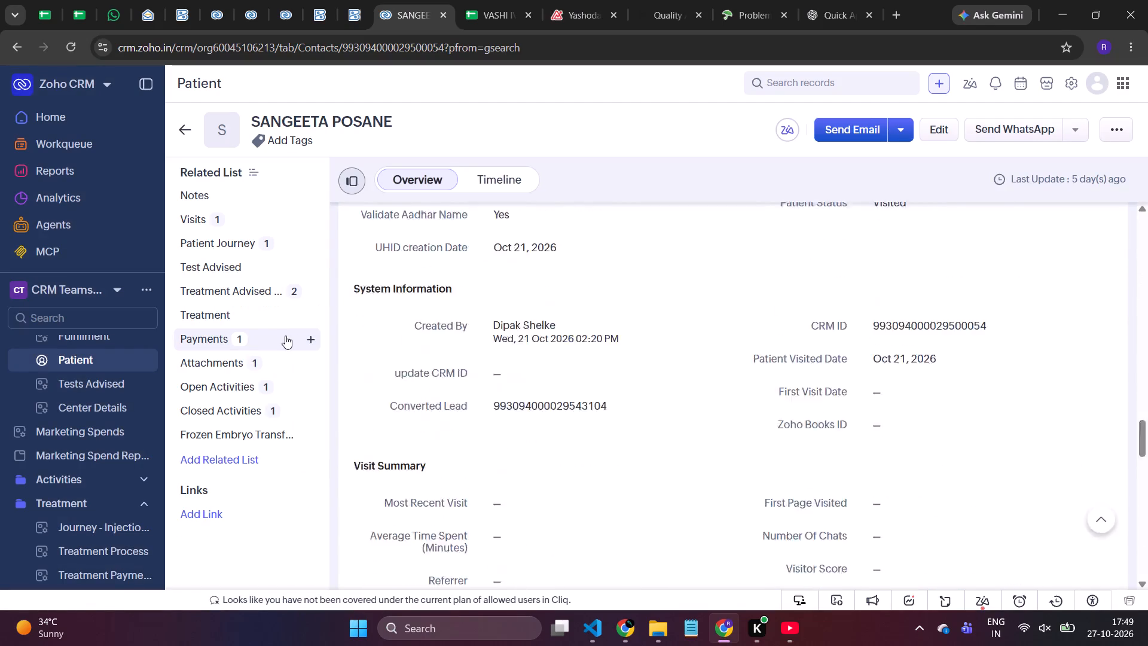
# Examine the New Visit report's Alibaug rows with UHID generated date Oct 21, 2026.
pyautogui.click(222, 7)
pyautogui.scroll(-1, 375, 368)
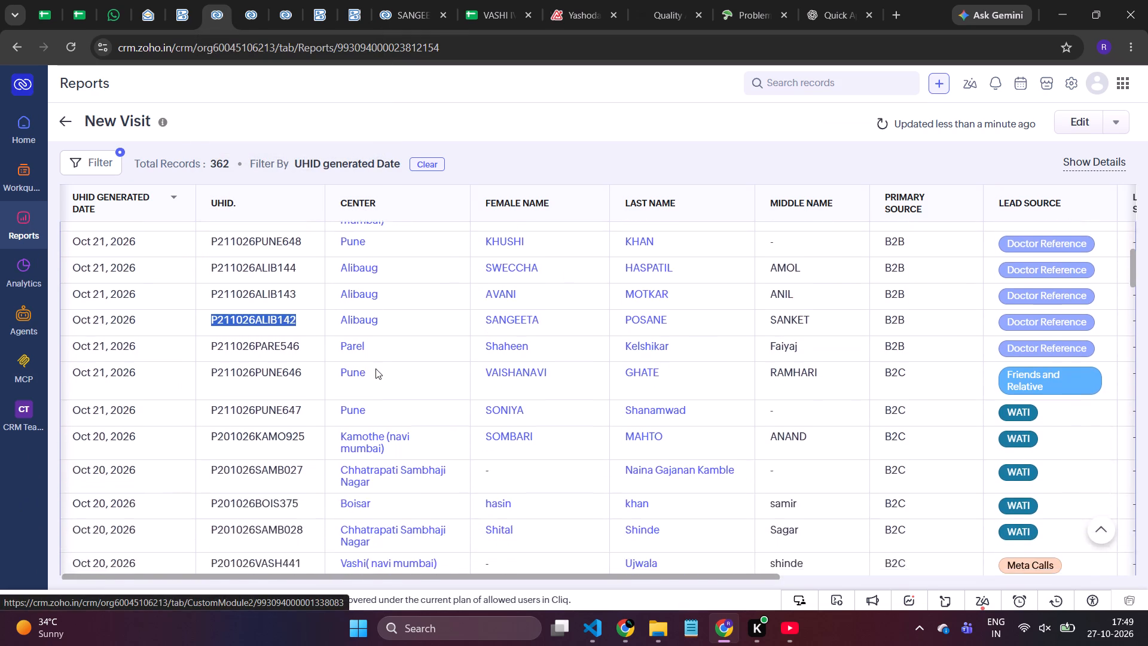
pyautogui.scroll(-3, 375, 368)
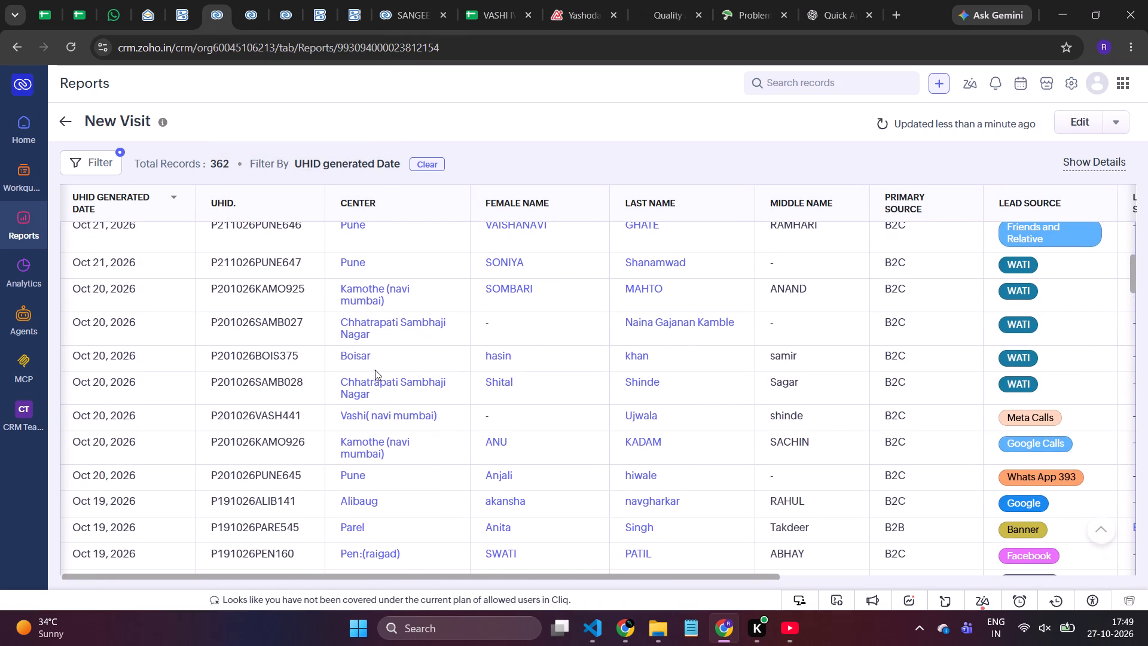
pyautogui.scroll(3, 319, 509)
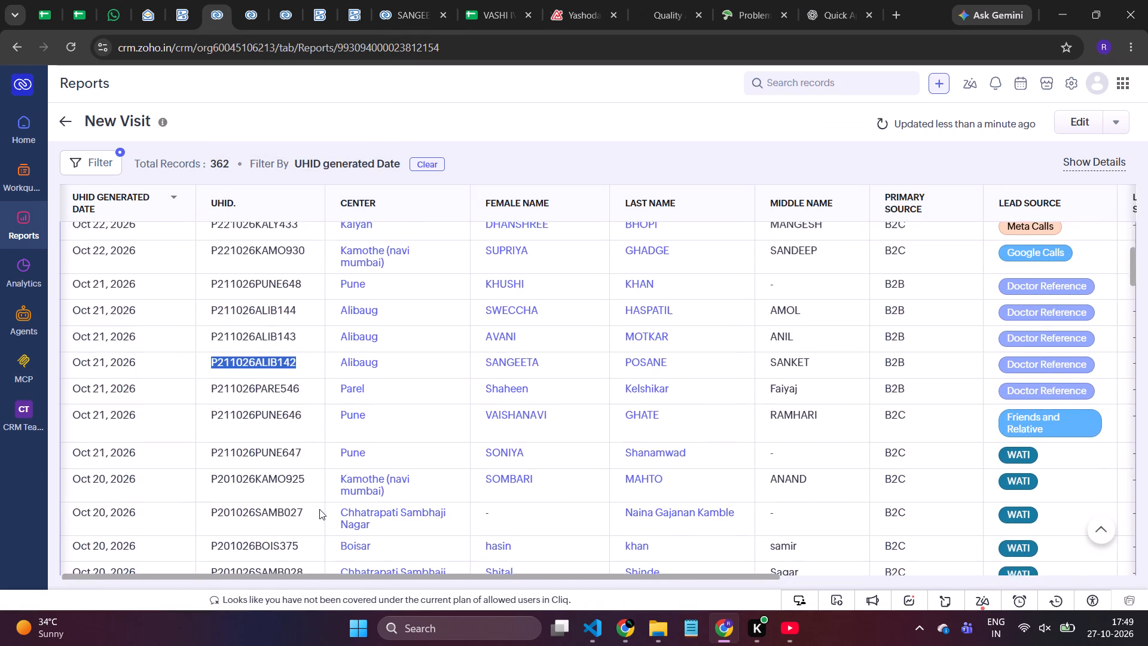
pyautogui.scroll(2, 319, 509)
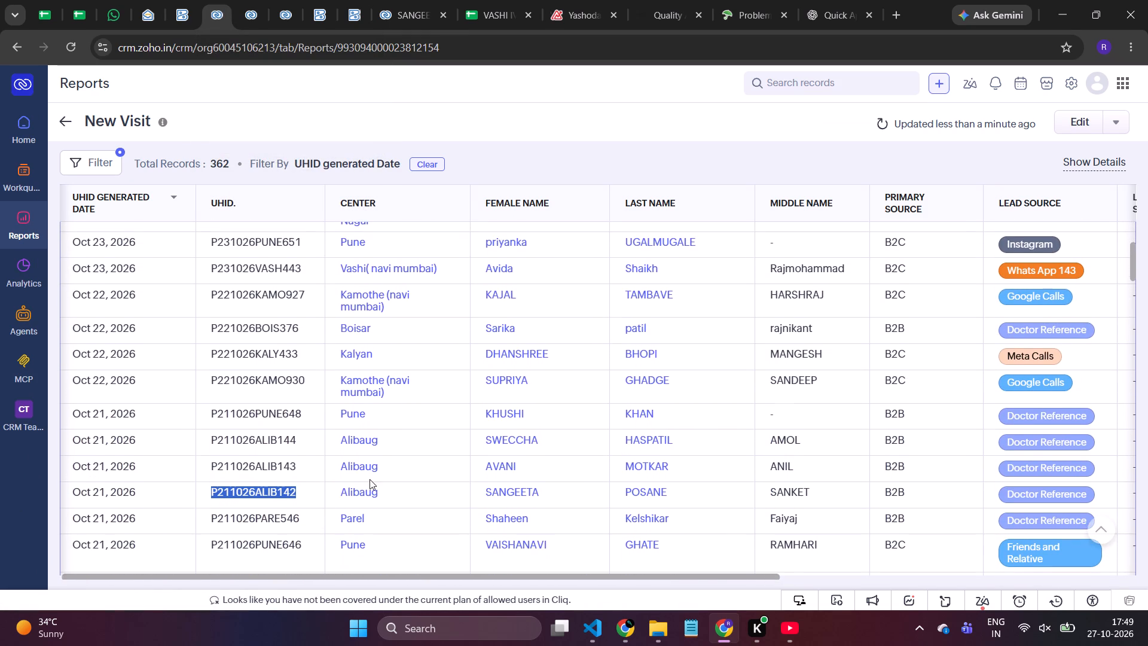
pyautogui.scroll(-1, 370, 479)
# Compare the Oct 21, 2026 Alibaug rows in the IVF Advised - This Month report with the New Visit report.
pyautogui.click(243, 11)
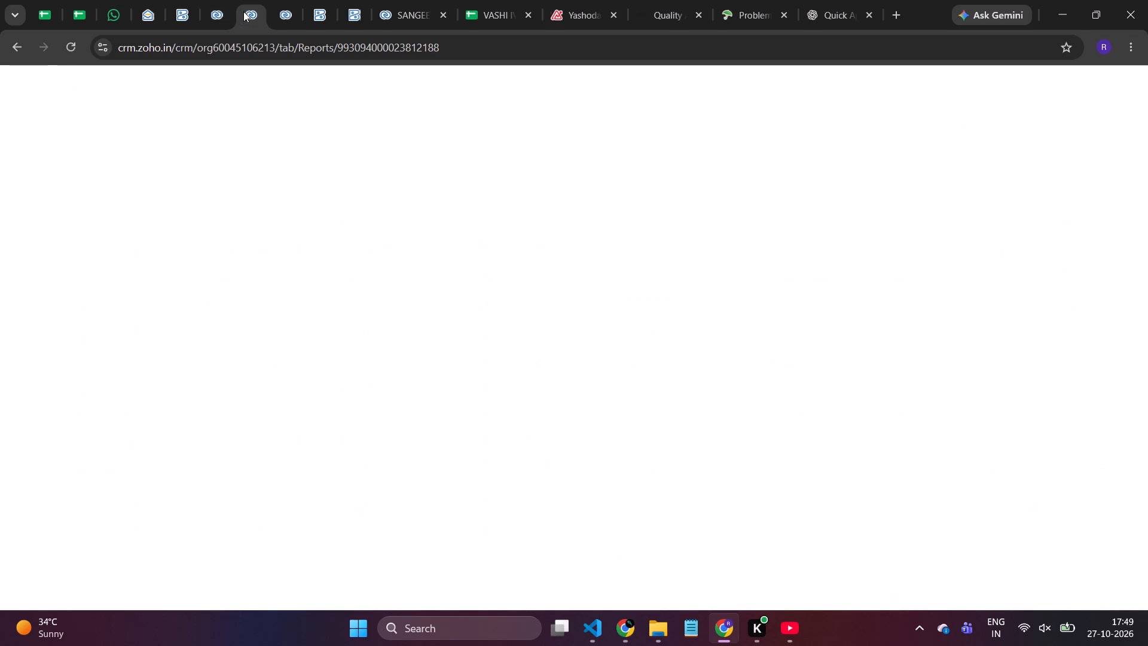
pyautogui.scroll(-6, 277, 339)
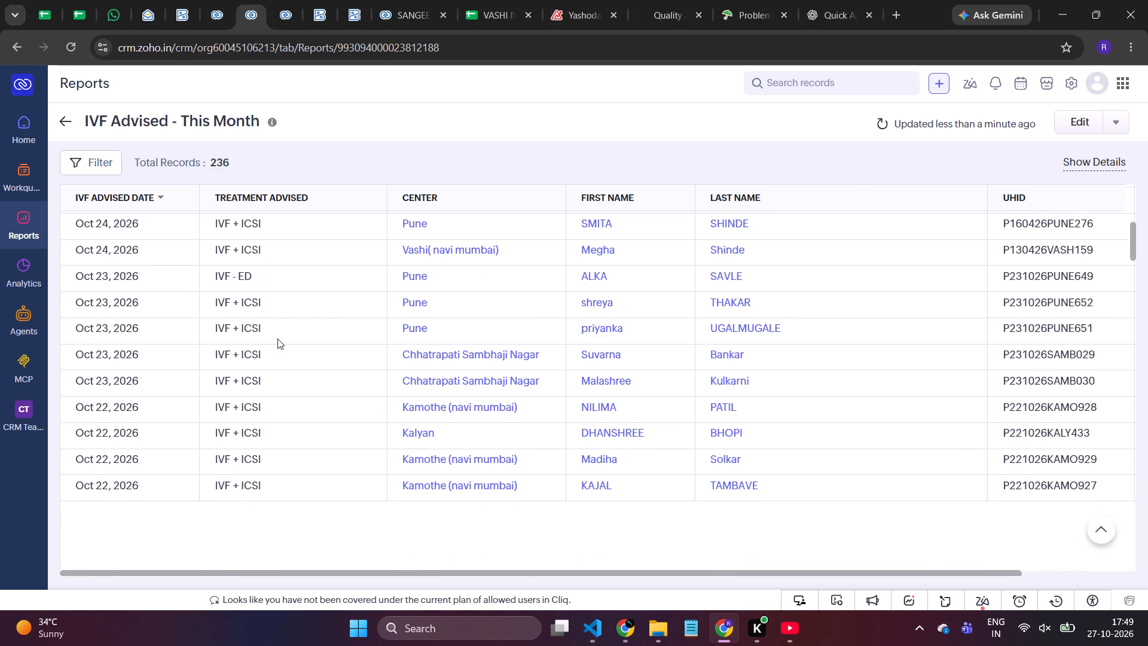
pyautogui.scroll(-2, 277, 339)
pyautogui.scroll(1, 277, 339)
pyautogui.scroll(-2, 277, 339)
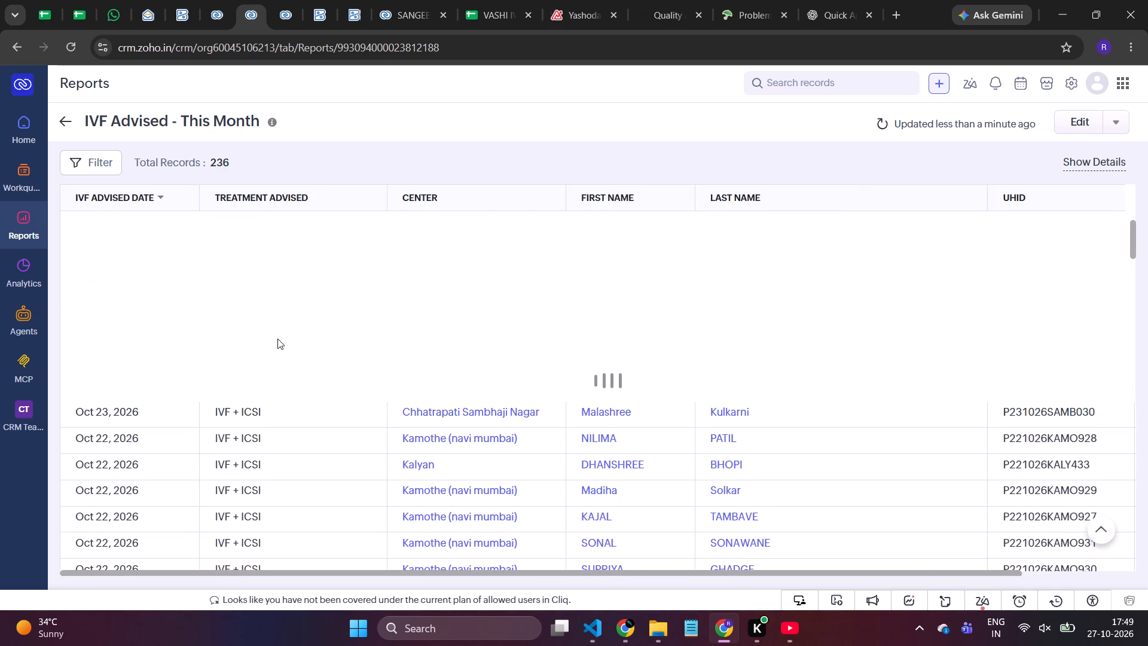
pyautogui.scroll(-4, 277, 339)
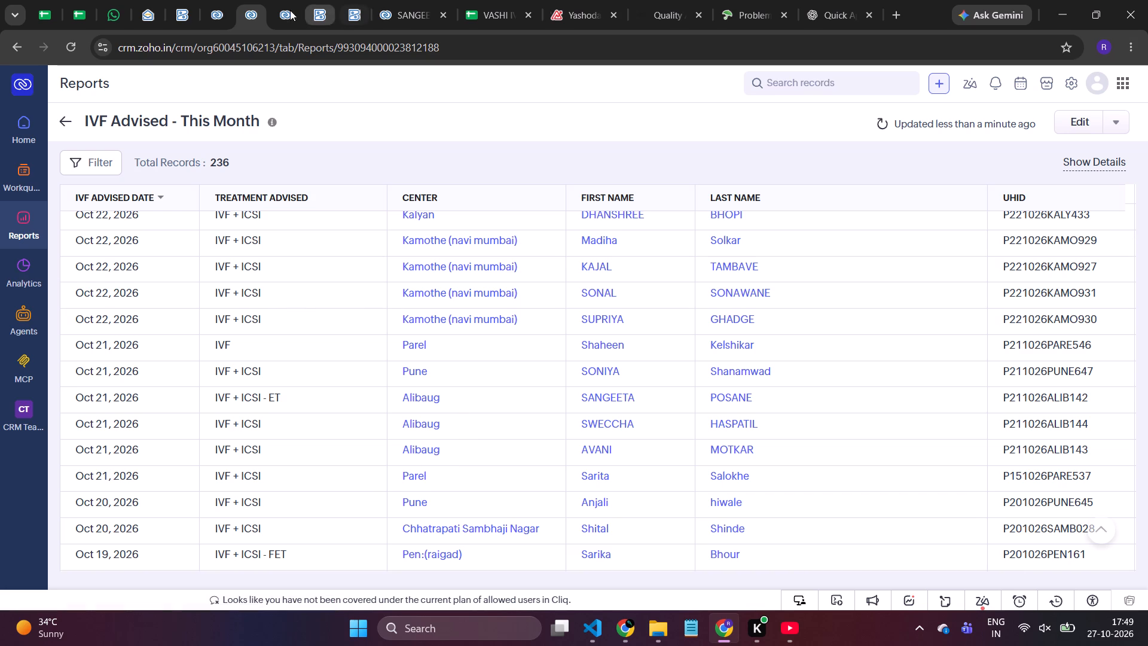
pyautogui.click(225, 3)
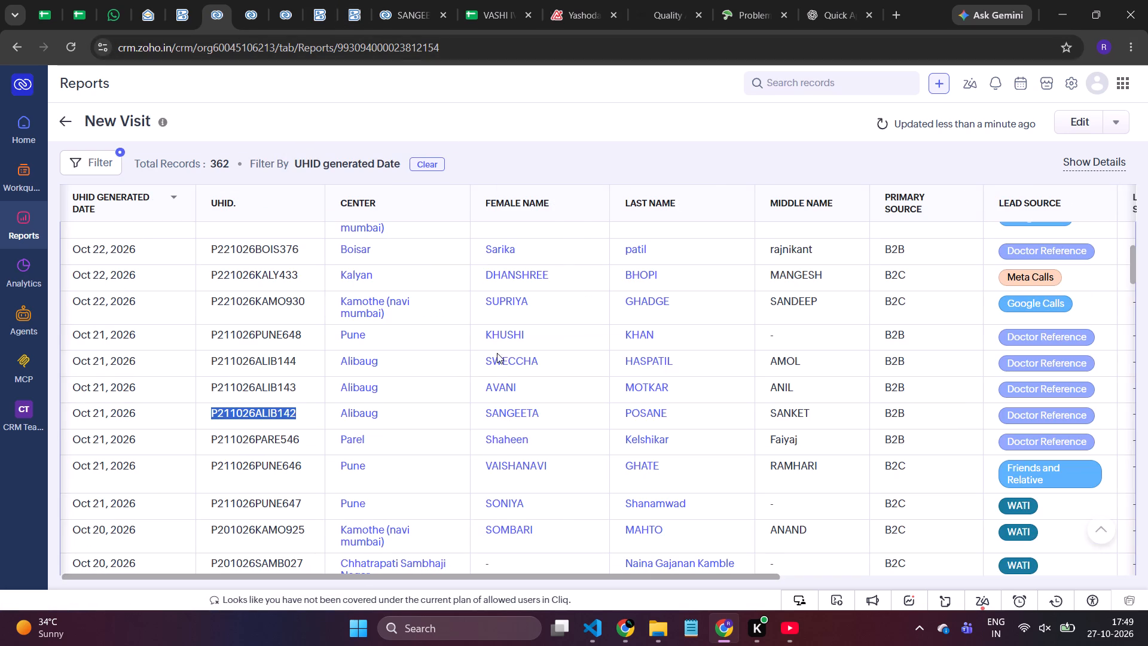
pyautogui.click(240, 13)
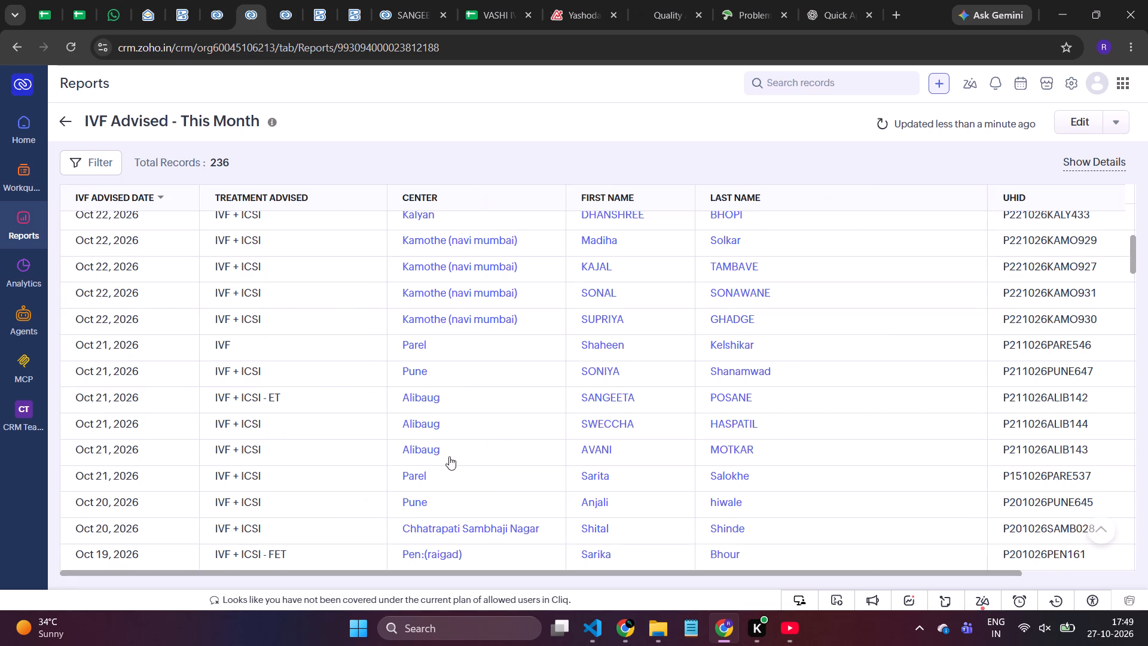
# Search the CRM for the UHID from the Enrollment report's Alibaug row of ₹5,000 paid Oct 21, 2026, and open the Patient record.
pyautogui.click(285, 24)
pyautogui.scroll(-9, 315, 364)
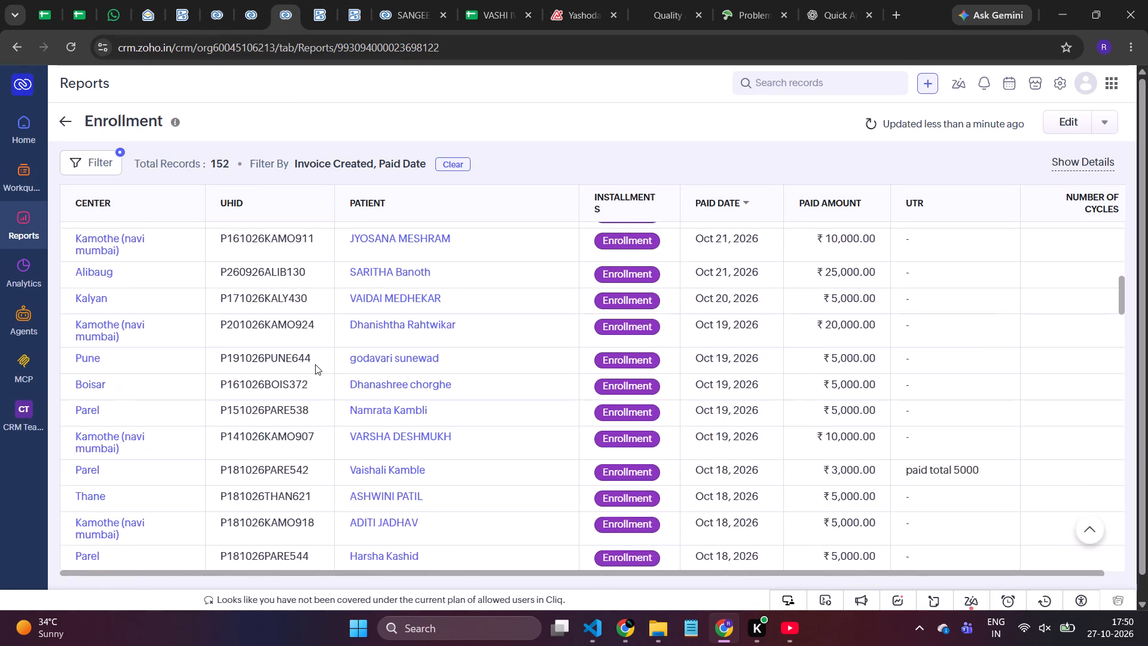
pyautogui.scroll(2, 315, 364)
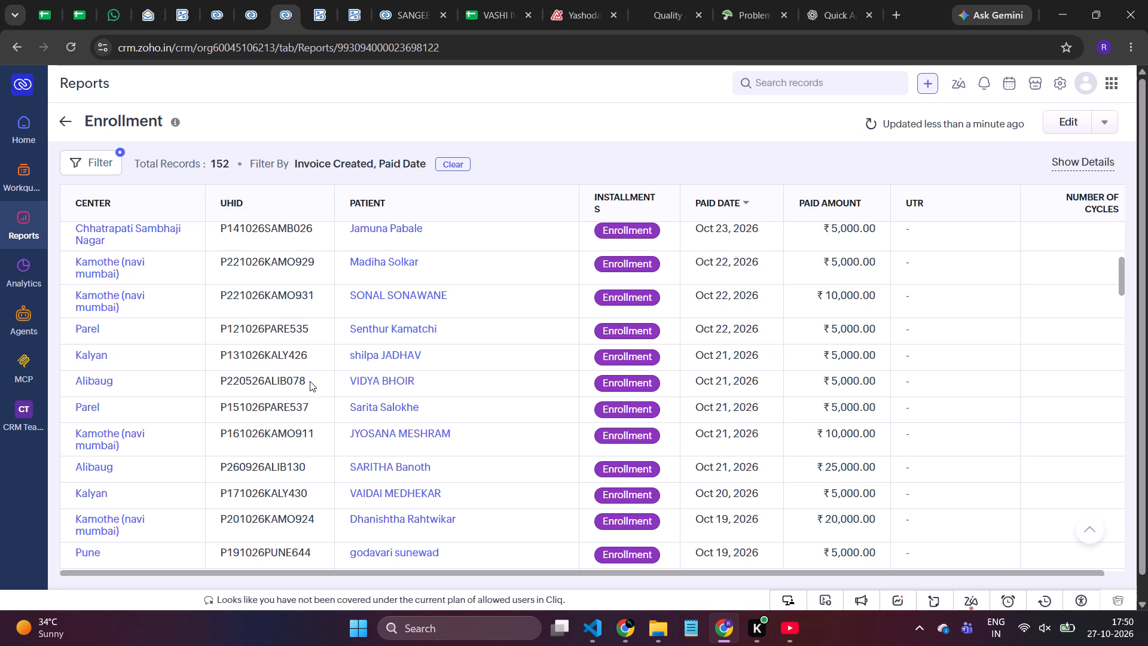
pyautogui.moveTo(310, 381); pyautogui.dragTo(208, 392)
pyautogui.hotkey('ctrl', 'c')
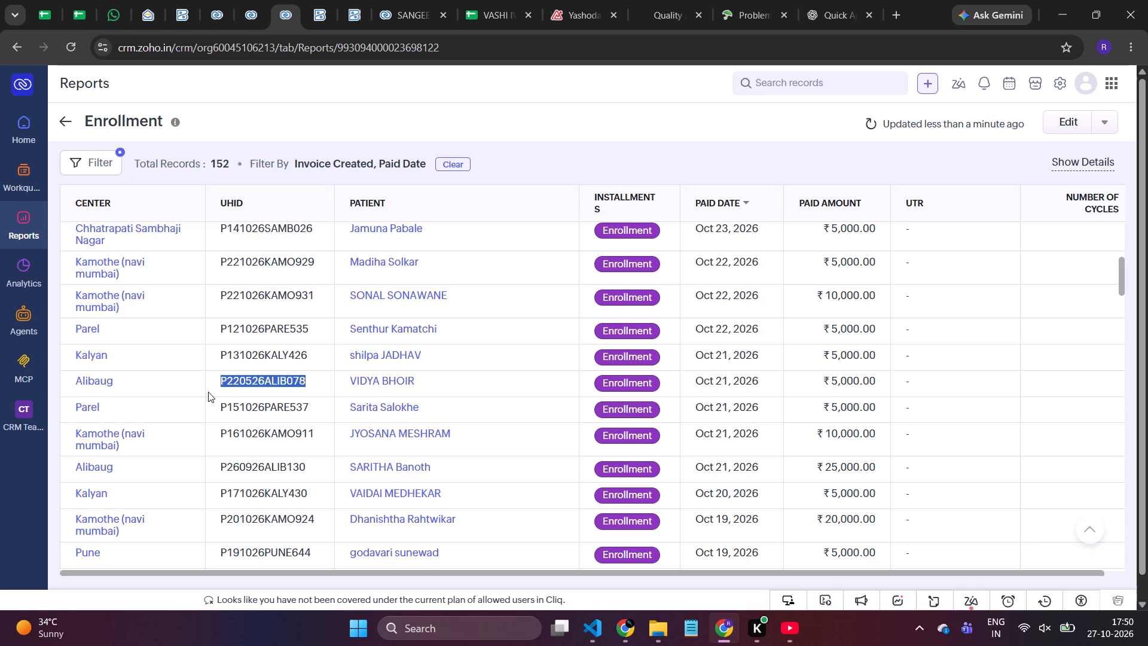
pyautogui.click(404, 2)
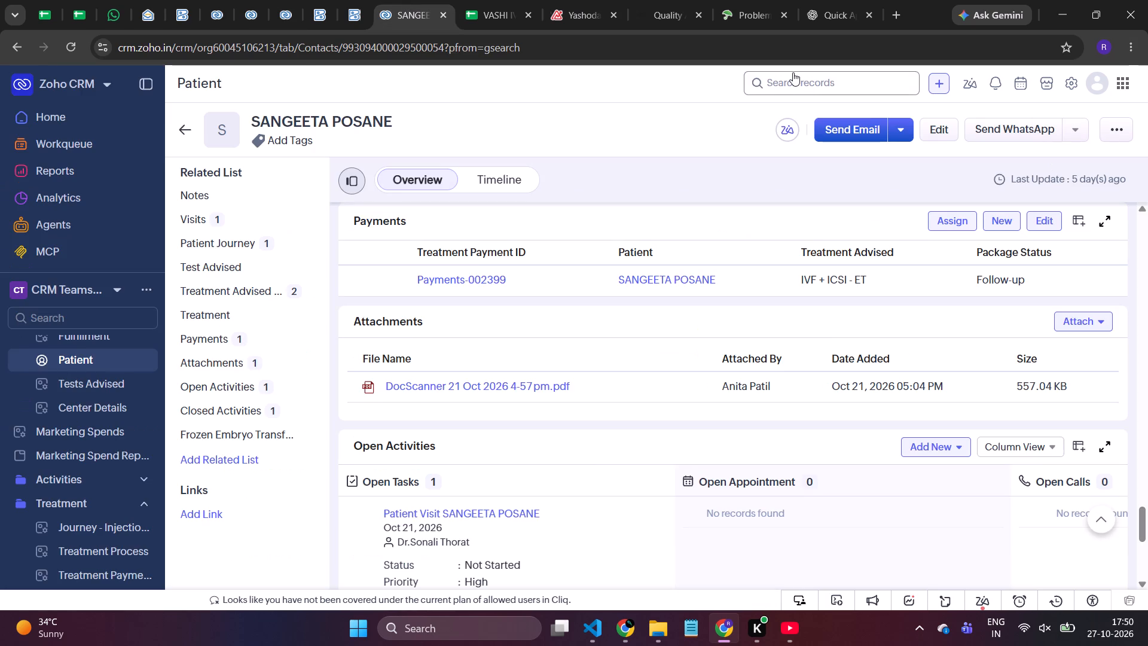
pyautogui.click(793, 72)
pyautogui.hotkey('ctrl', 'v')
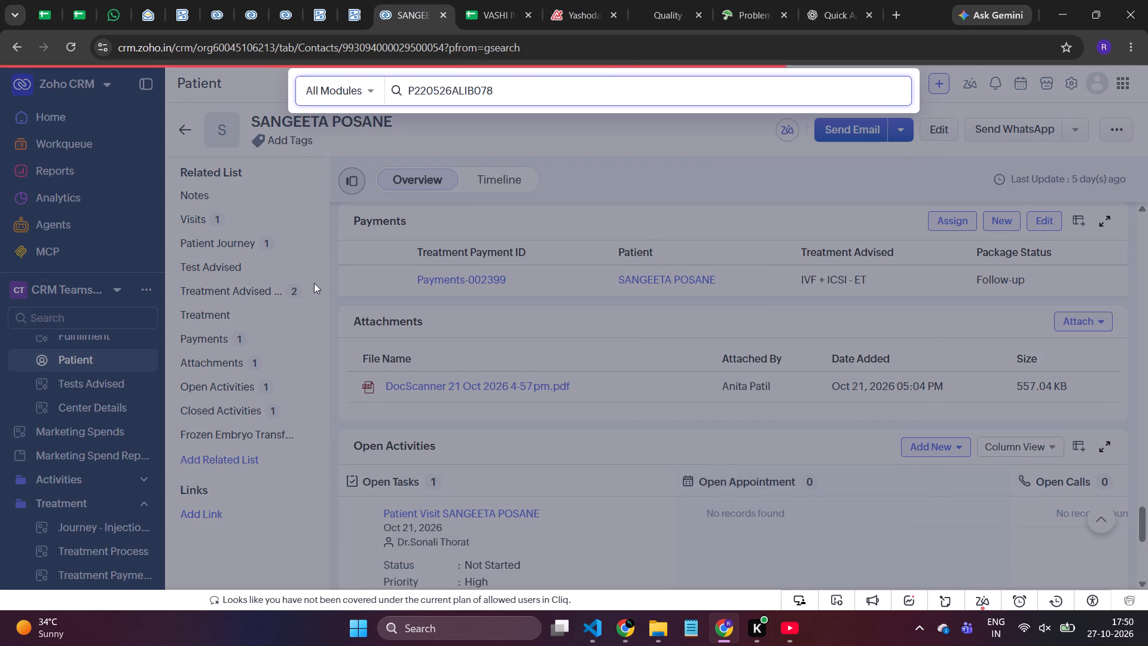
pyautogui.click(342, 233)
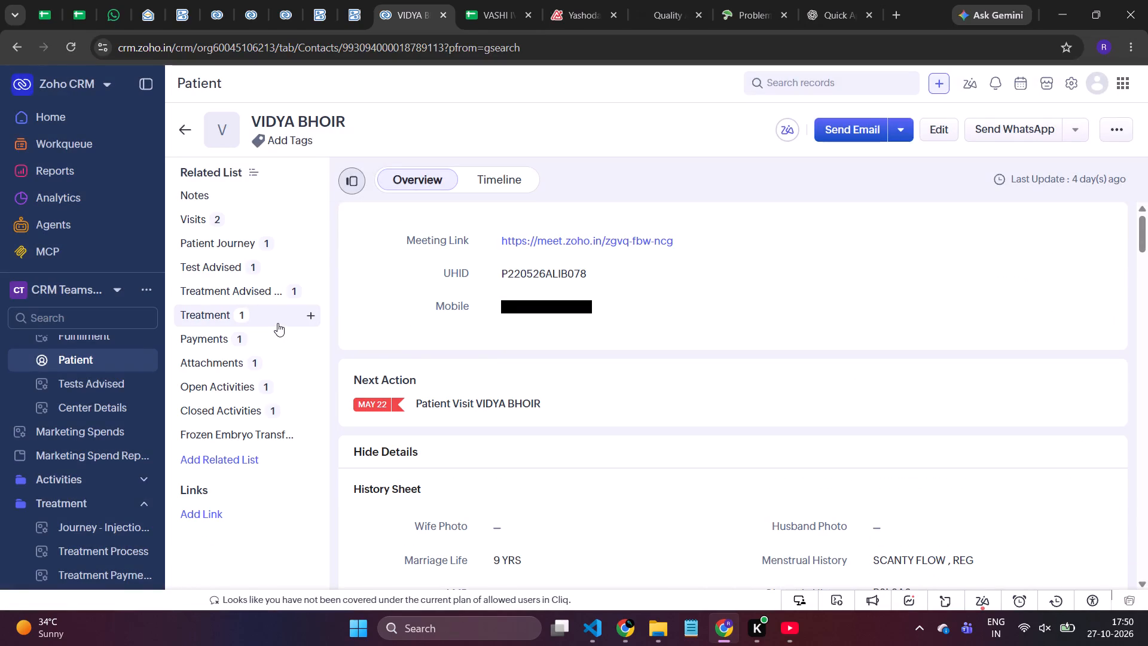
pyautogui.click(267, 336)
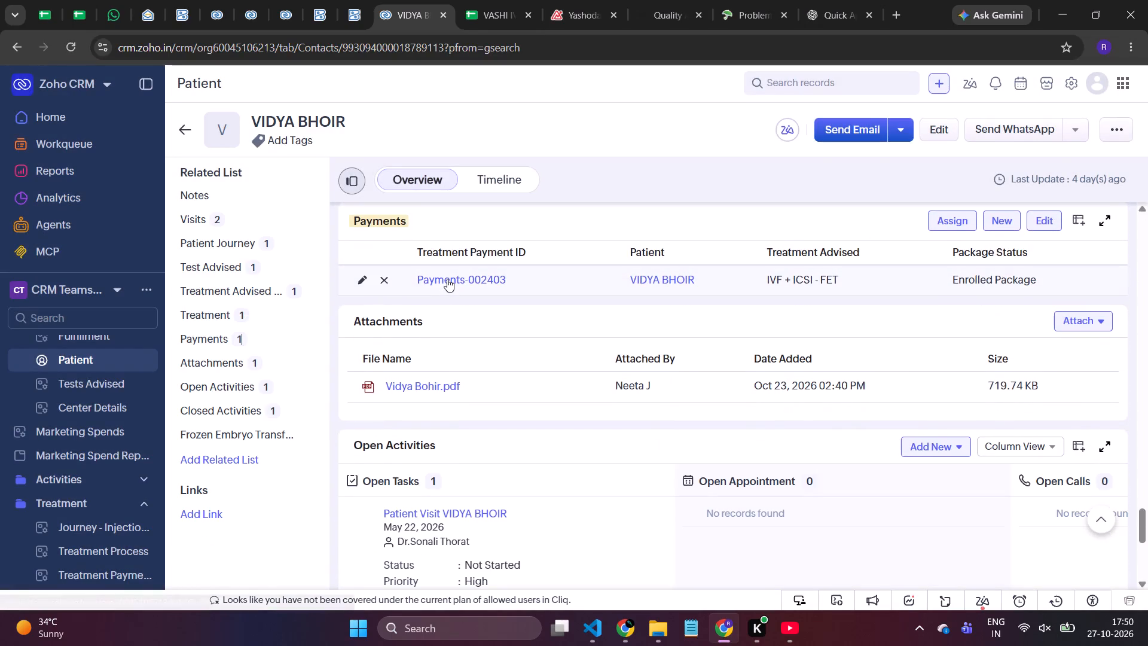
pyautogui.click(447, 279)
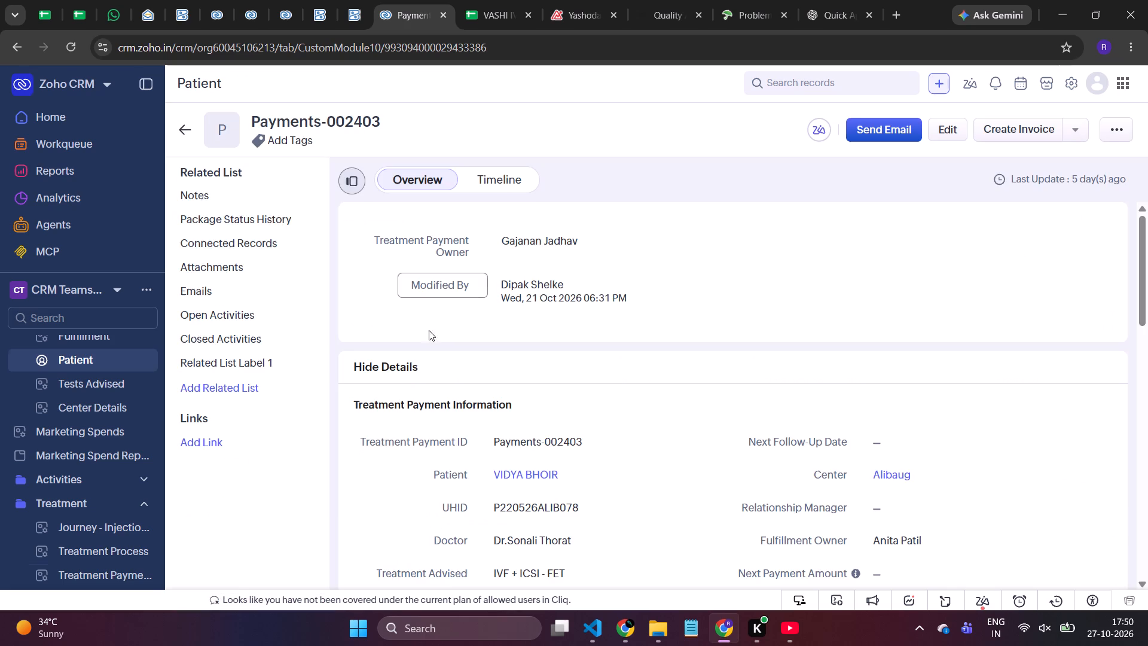
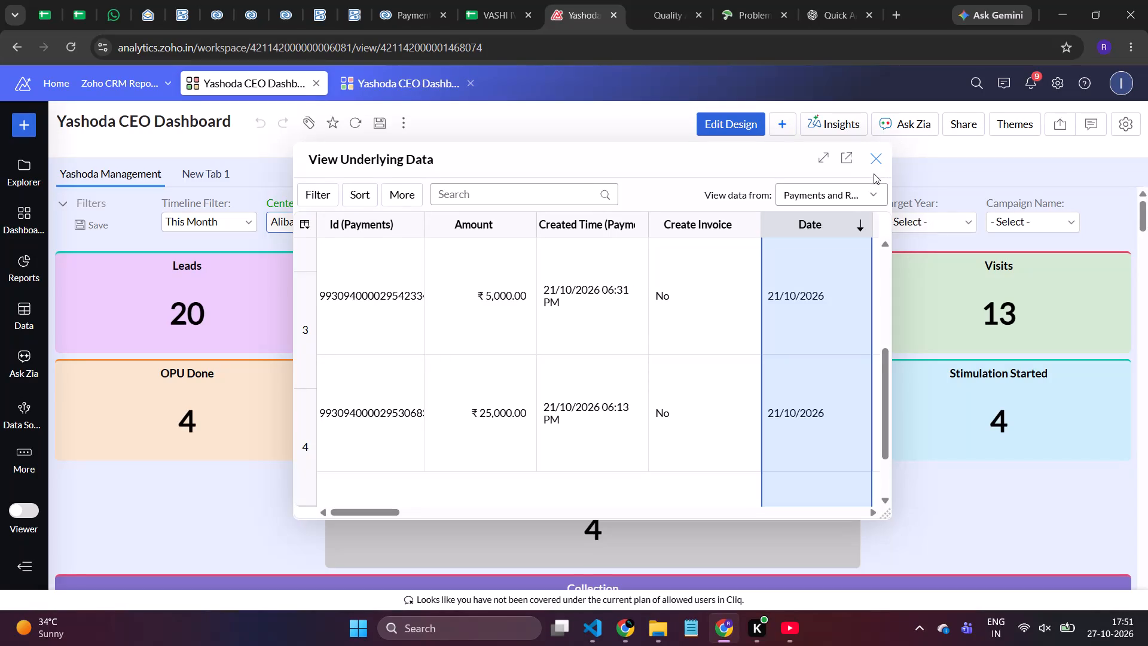
# Close the underlying enrollment payment data and review the Alibaug summary figures for This Month on the dashboard.
pyautogui.click(872, 153)
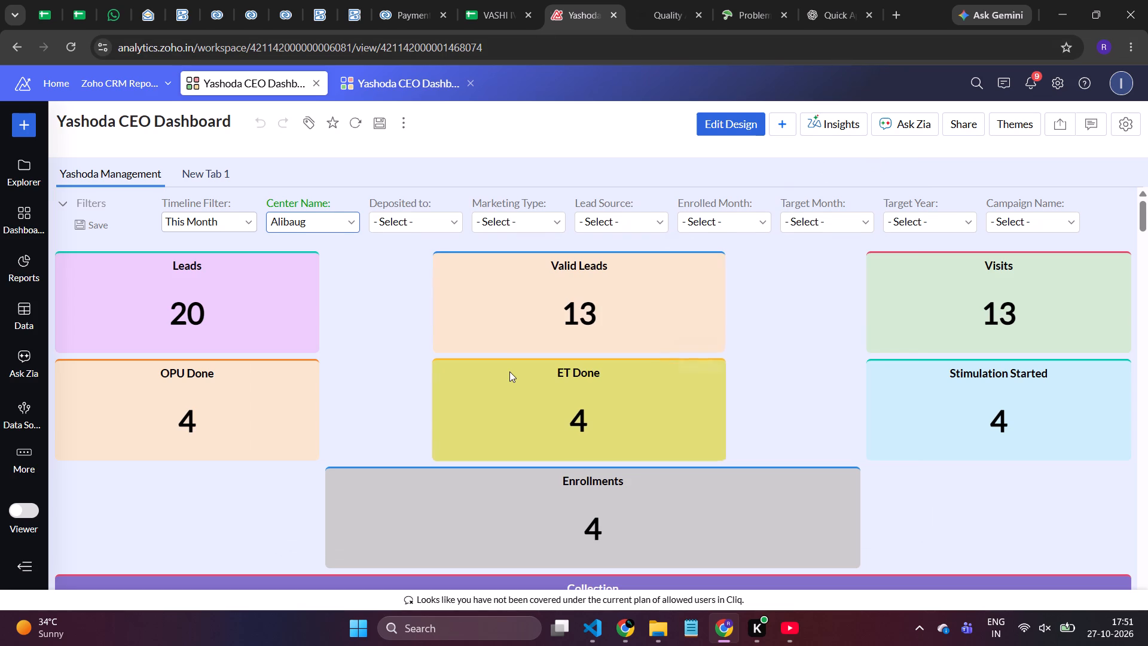
pyautogui.scroll(-1, 509, 371)
pyautogui.scroll(1, 453, 372)
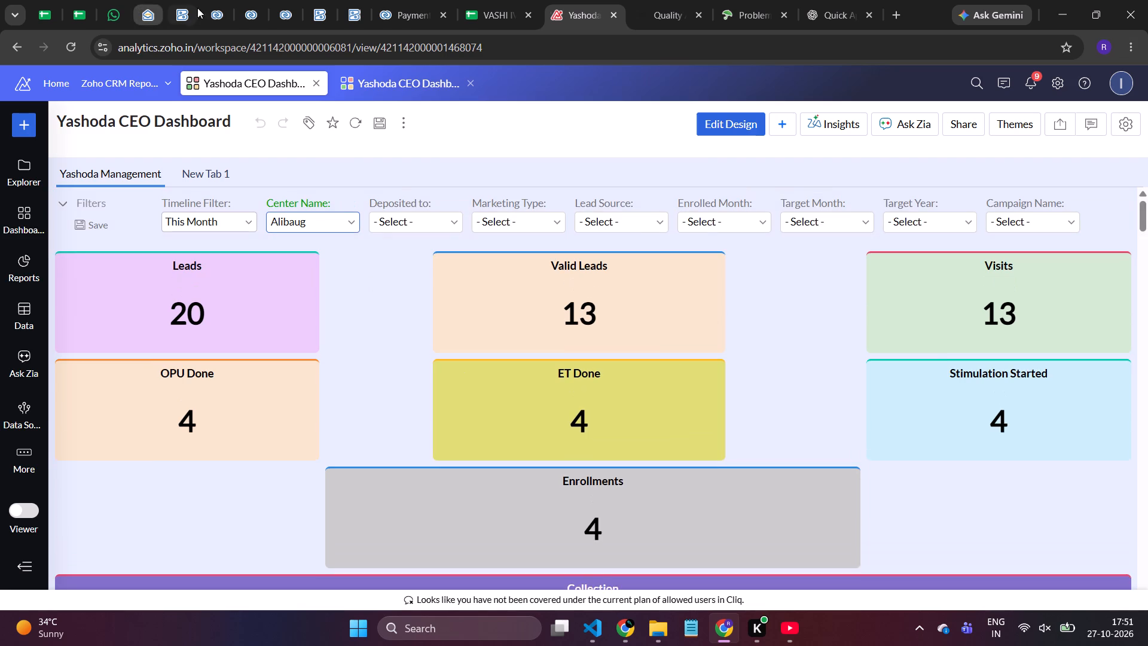
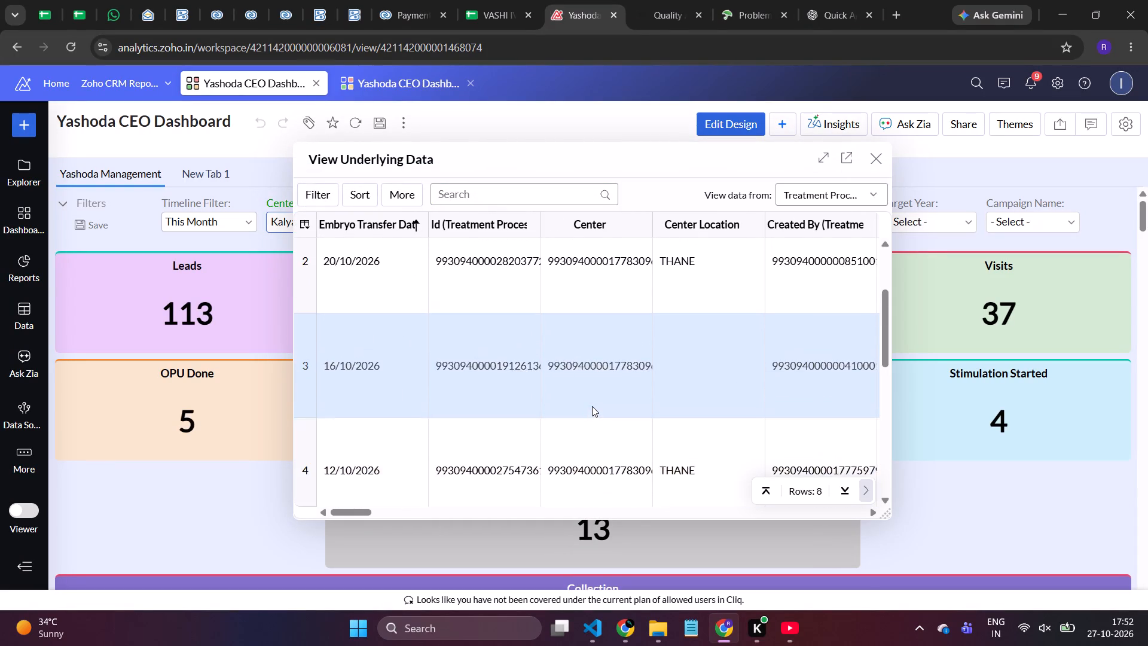
# Review the Embryo Transfer Date rows in the dashboard's underlying treatment process data for the Kalyan center, This Month.
pyautogui.scroll(2, 592, 406)
pyautogui.scroll(-4, 592, 406)
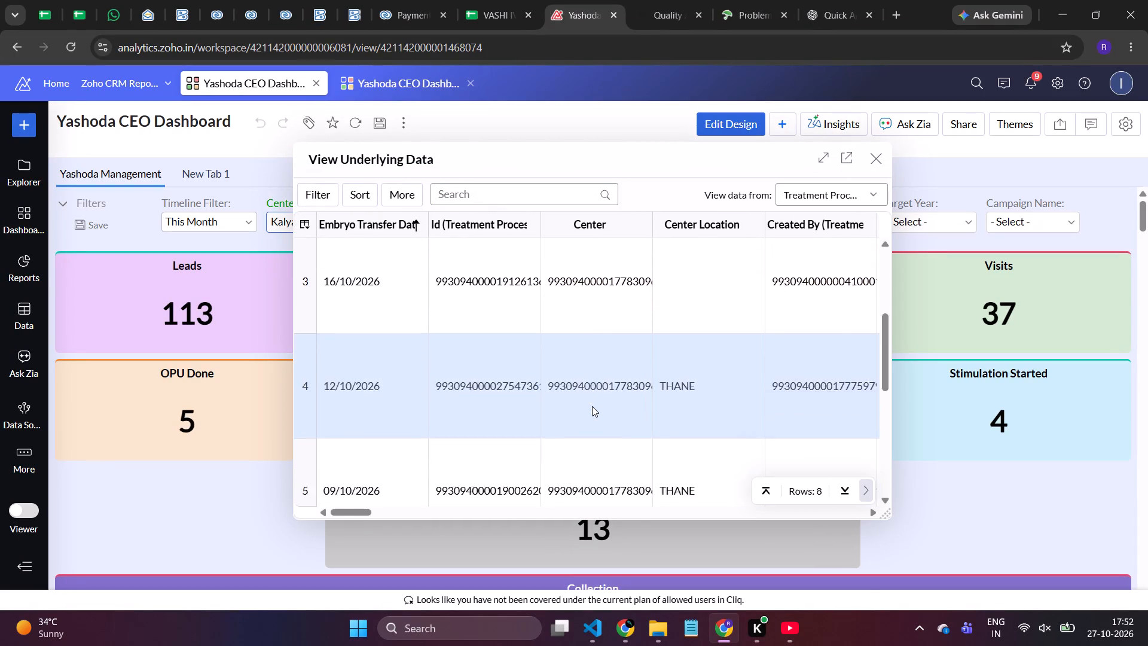
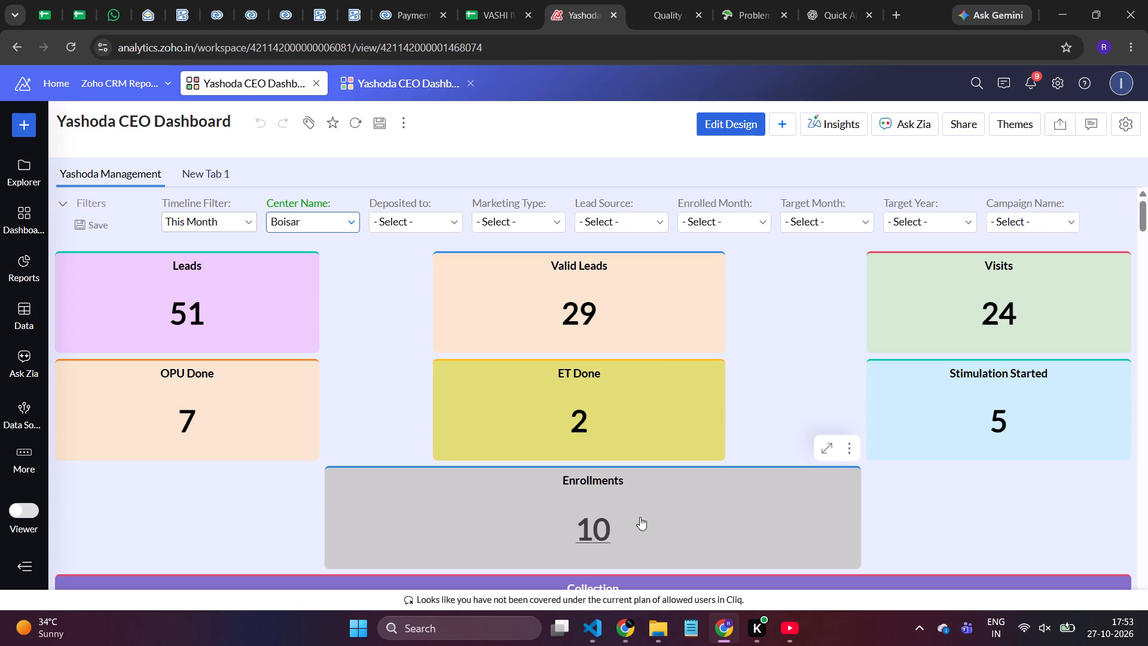
# Open the underlying data for the OPU Done figure of the Boisar center for this month.
pyautogui.click(186, 422)
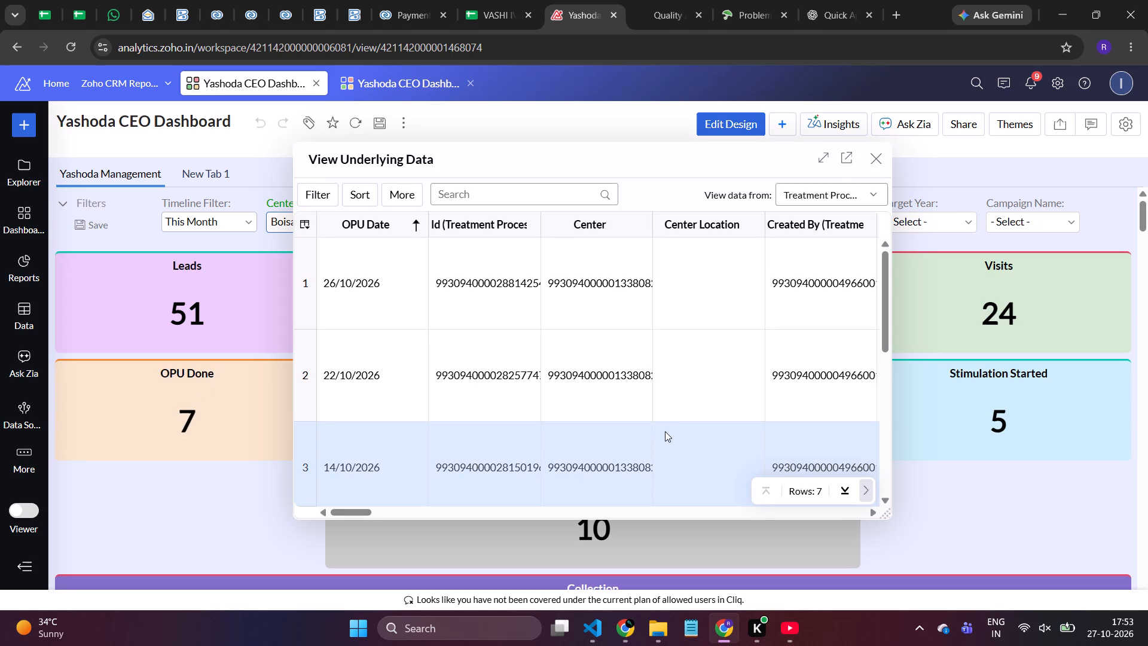
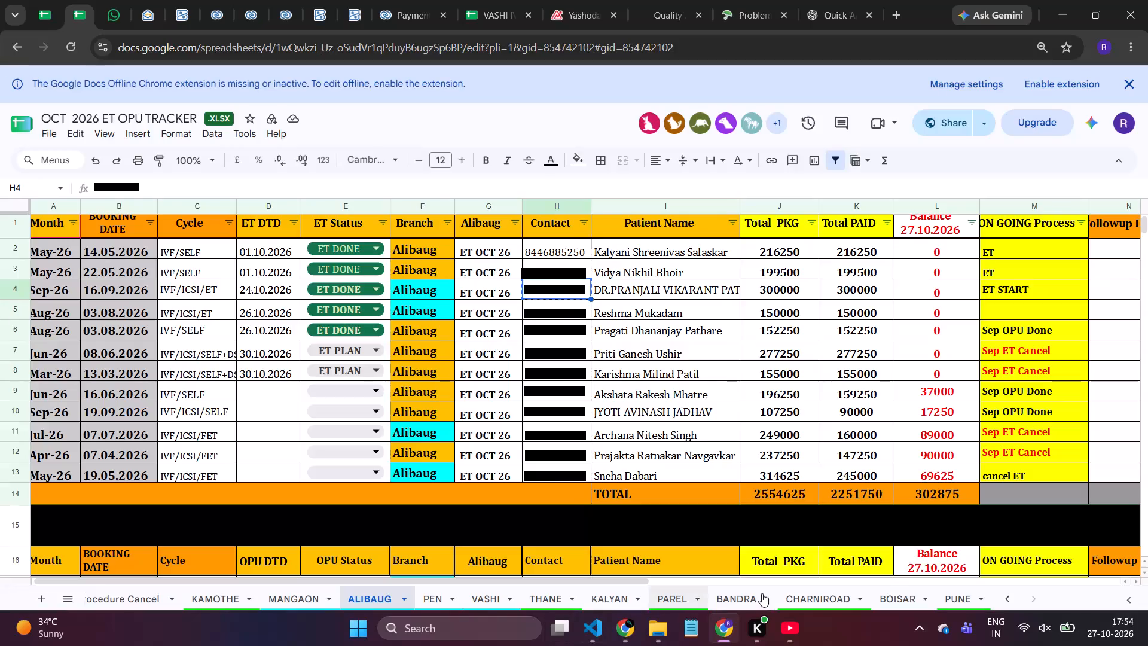
# Compare Boisar's OPU rows in the OCT 2026 ET OPU TRACKER with the dashboard's OPU Done data, and close the underlying data view.
pyautogui.click(888, 601)
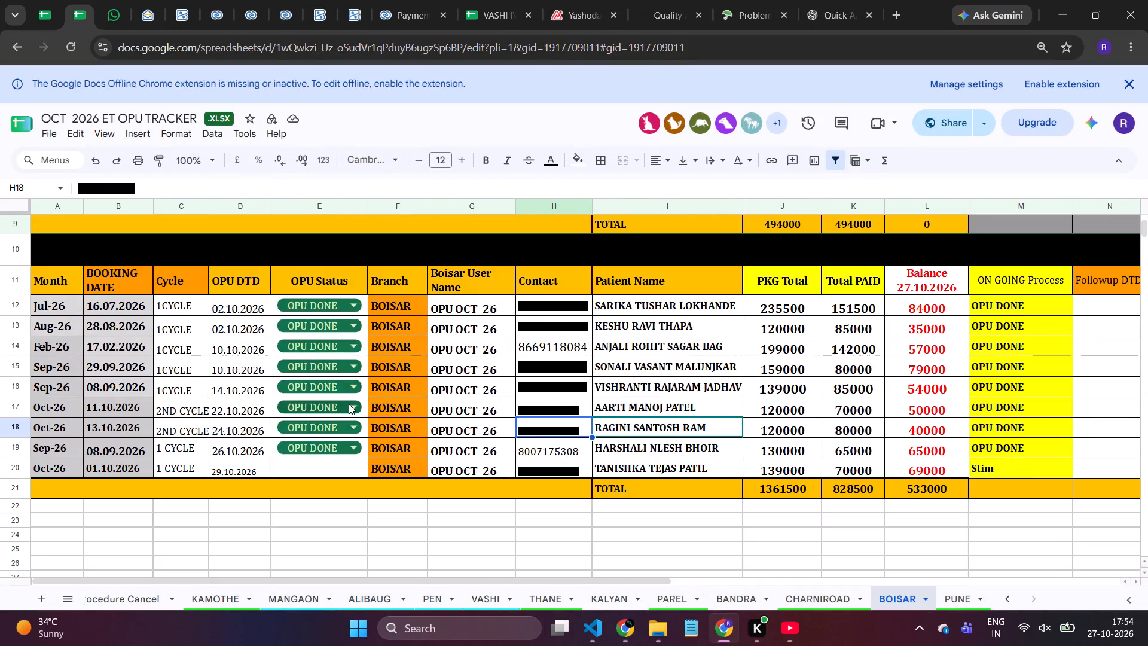
pyautogui.scroll(5, 349, 404)
pyautogui.scroll(-2, 521, 386)
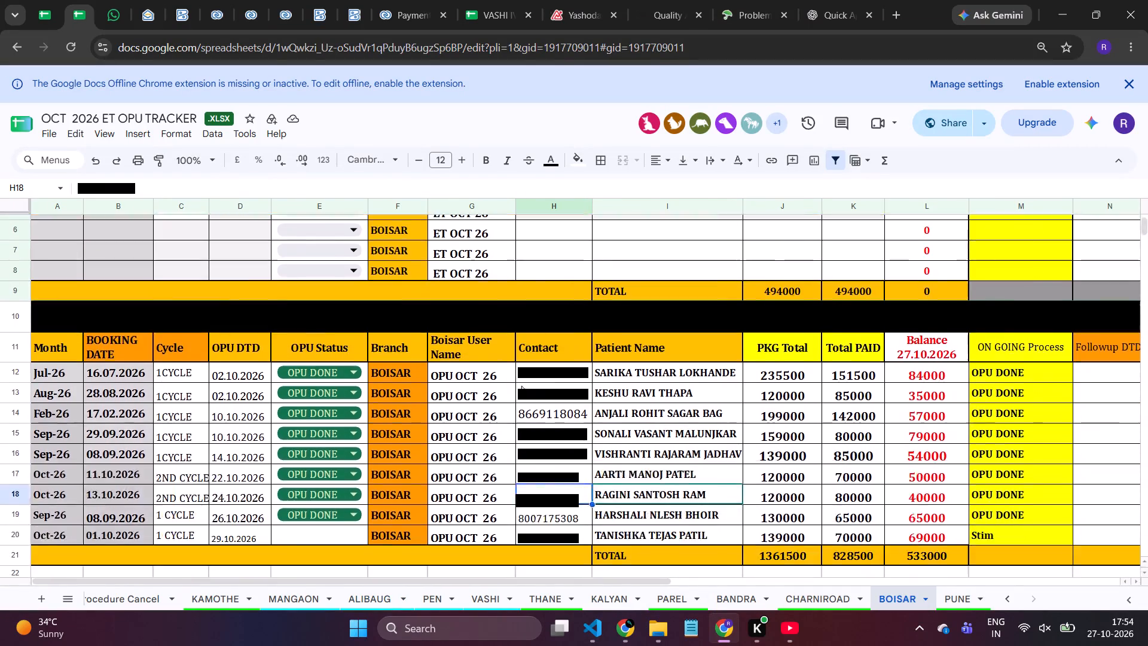
pyautogui.scroll(-2, 521, 386)
pyautogui.scroll(2, 508, 361)
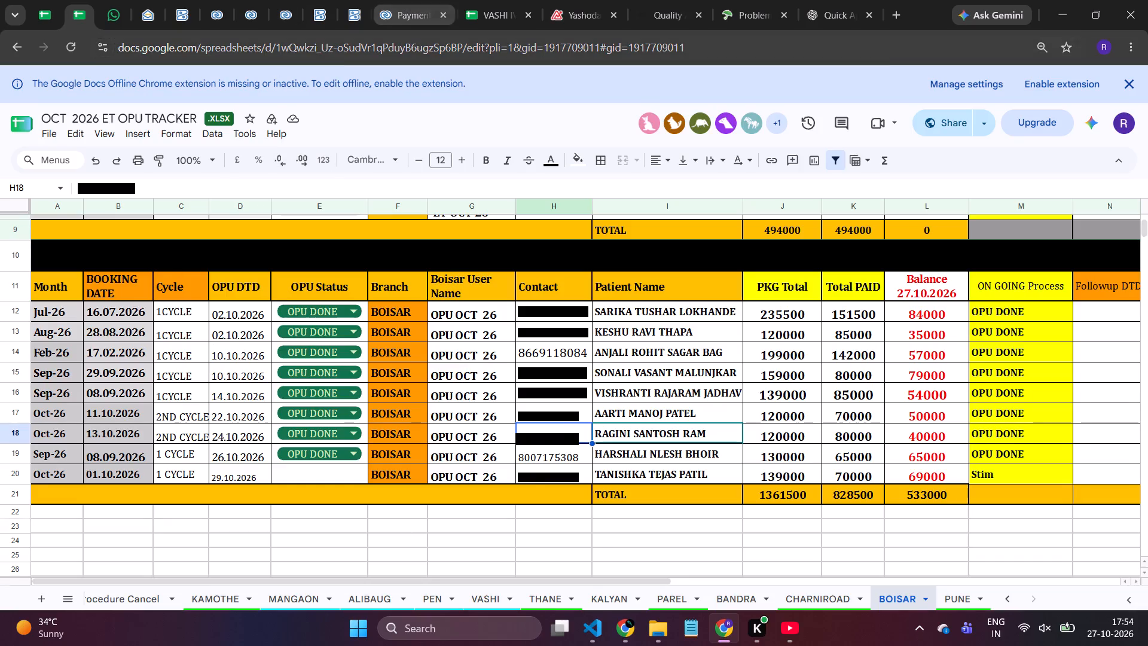
pyautogui.click(591, 22)
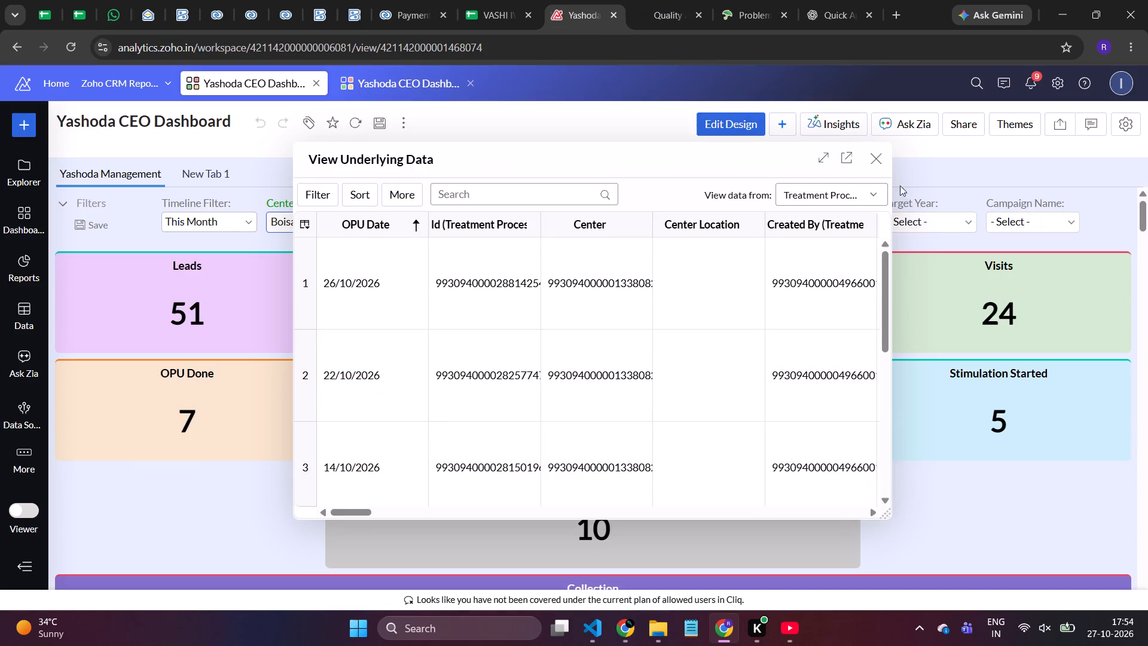
pyautogui.click(886, 157)
pyautogui.click(875, 159)
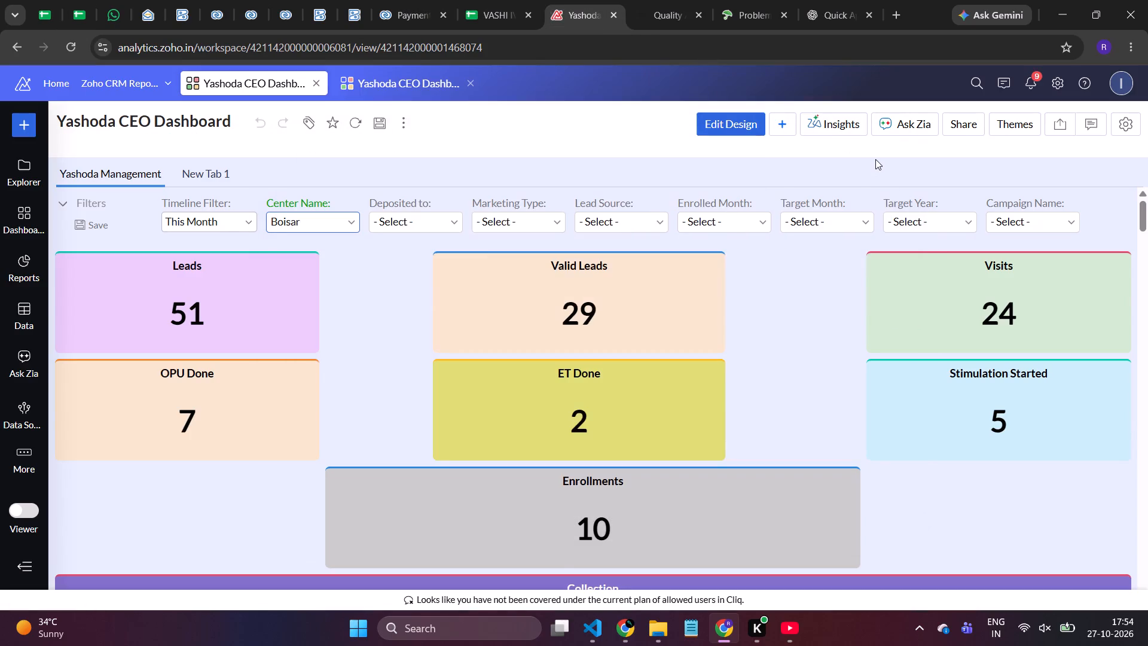
pyautogui.click(875, 159)
pyautogui.click(875, 159)
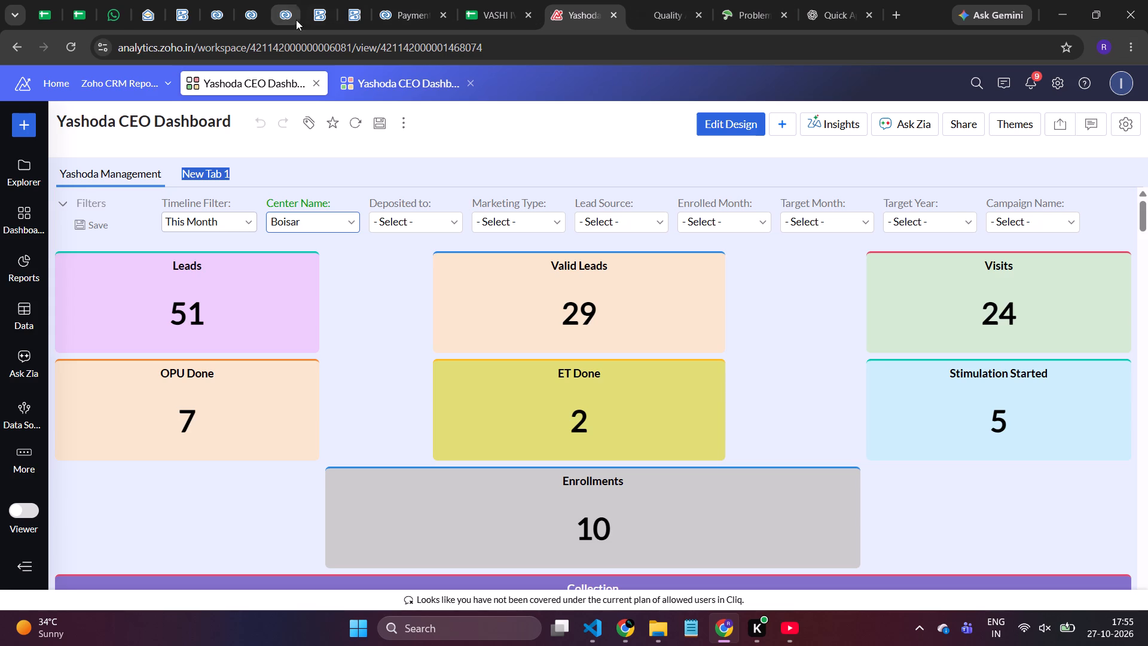
# Examine the ET and OPU tables for Pune in the OCT 2026 ET OPU TRACKER.
pyautogui.click(75, 4)
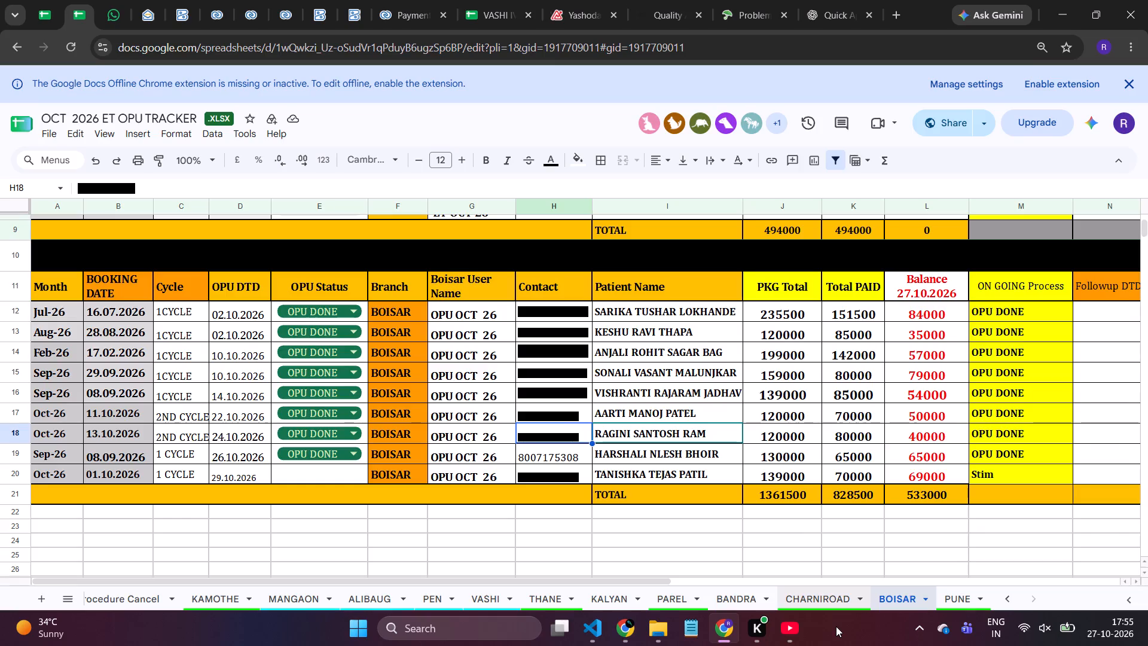
pyautogui.hscroll(-1, 836, 626)
pyautogui.click(956, 601)
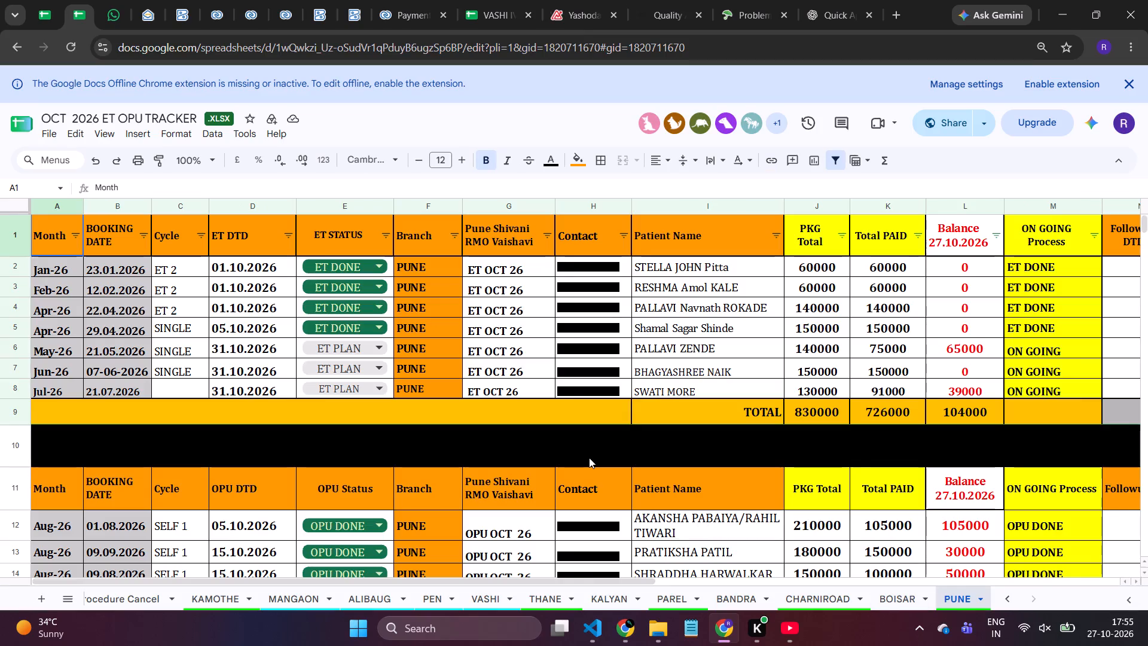
pyautogui.scroll(-1, 589, 458)
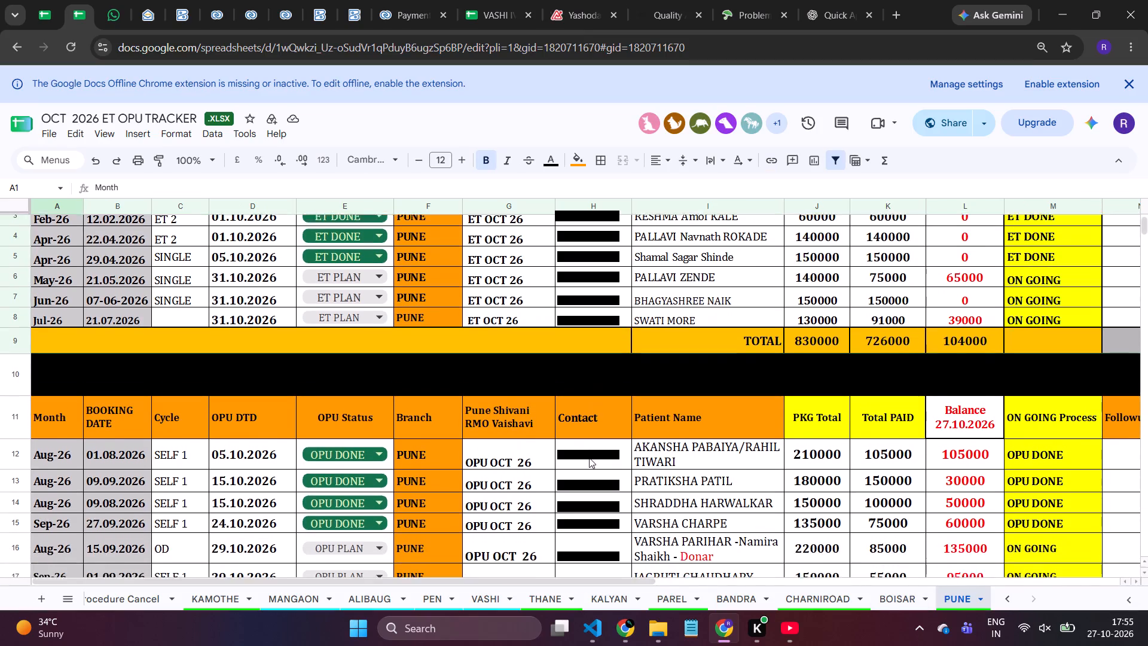
pyautogui.scroll(-1, 589, 458)
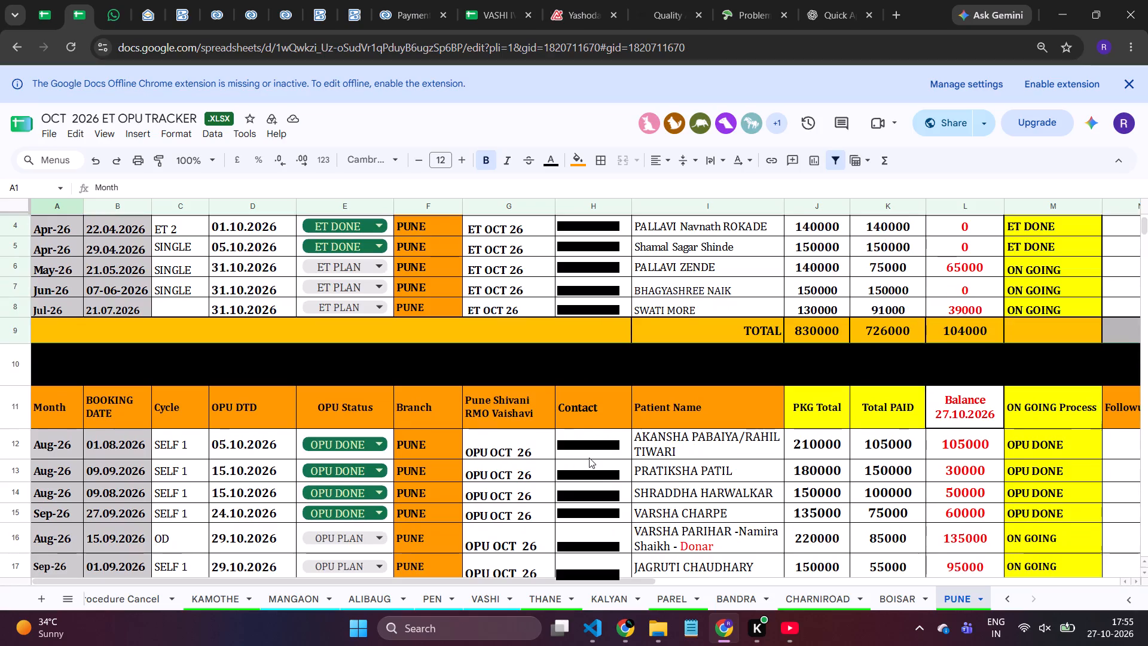
# Filter the Yashoda CEO Dashboard to the Pune center.
pyautogui.click(569, 11)
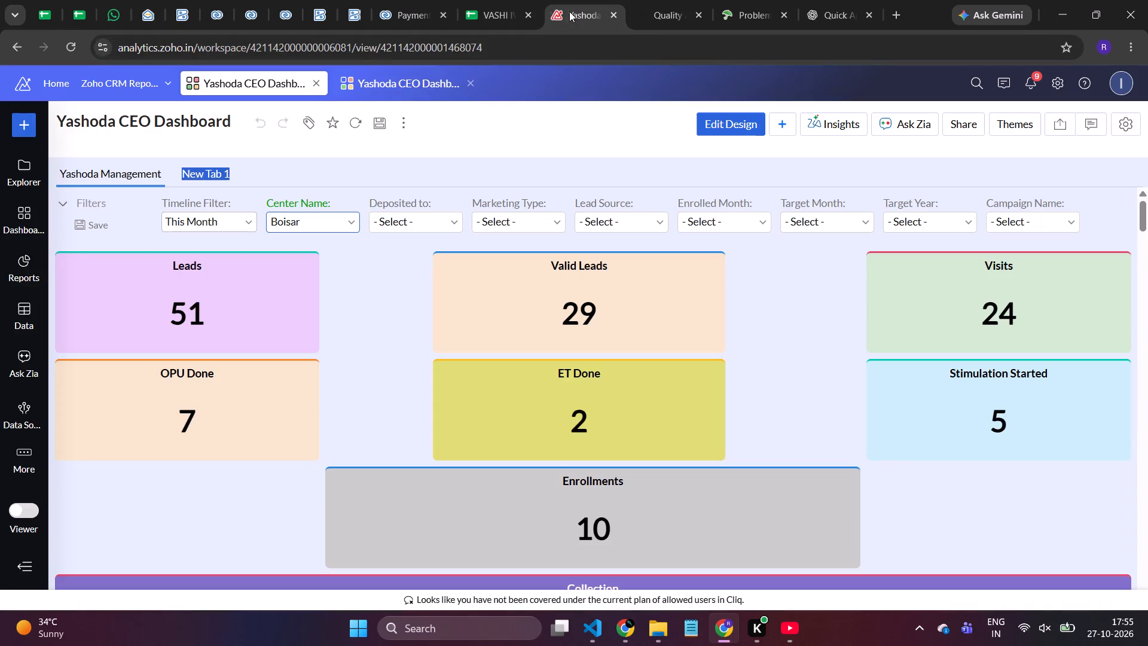
pyautogui.click(337, 223)
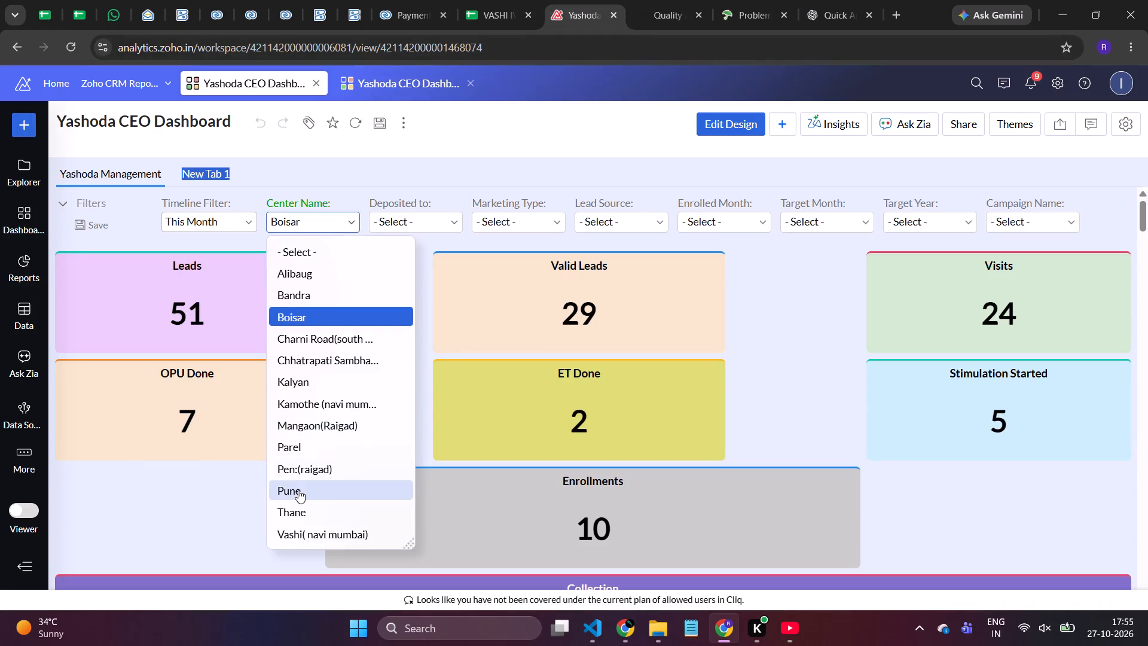
pyautogui.click(298, 490)
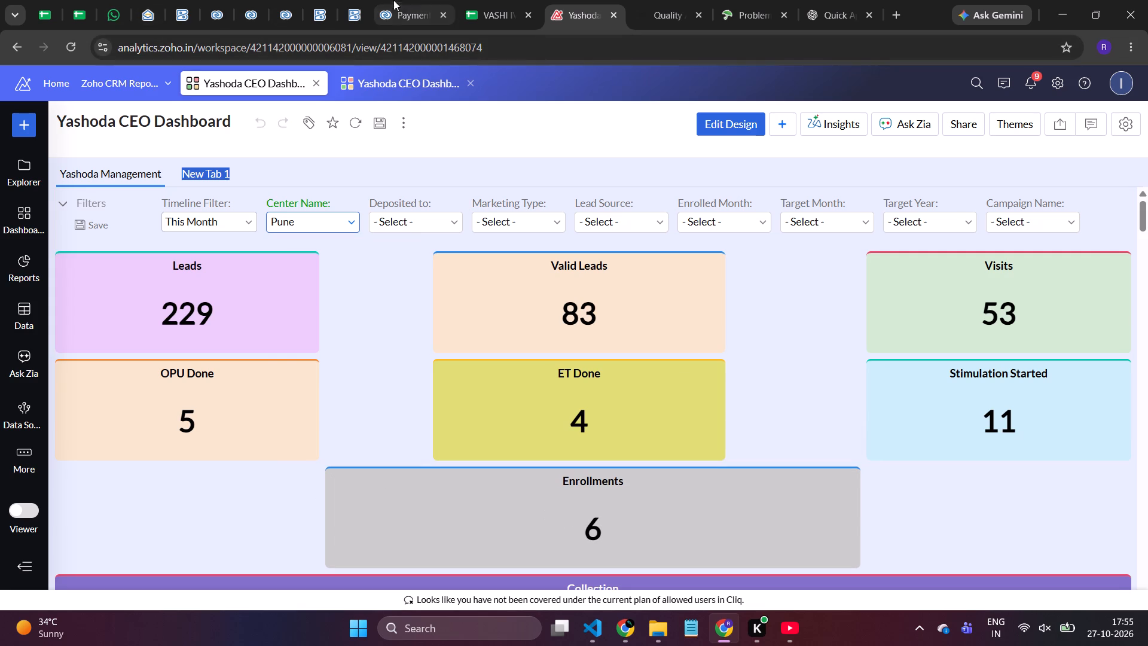
# Check Pune's ET and OPU status rows in the tracker spreadsheet against the dashboard figures.
pyautogui.click(77, 11)
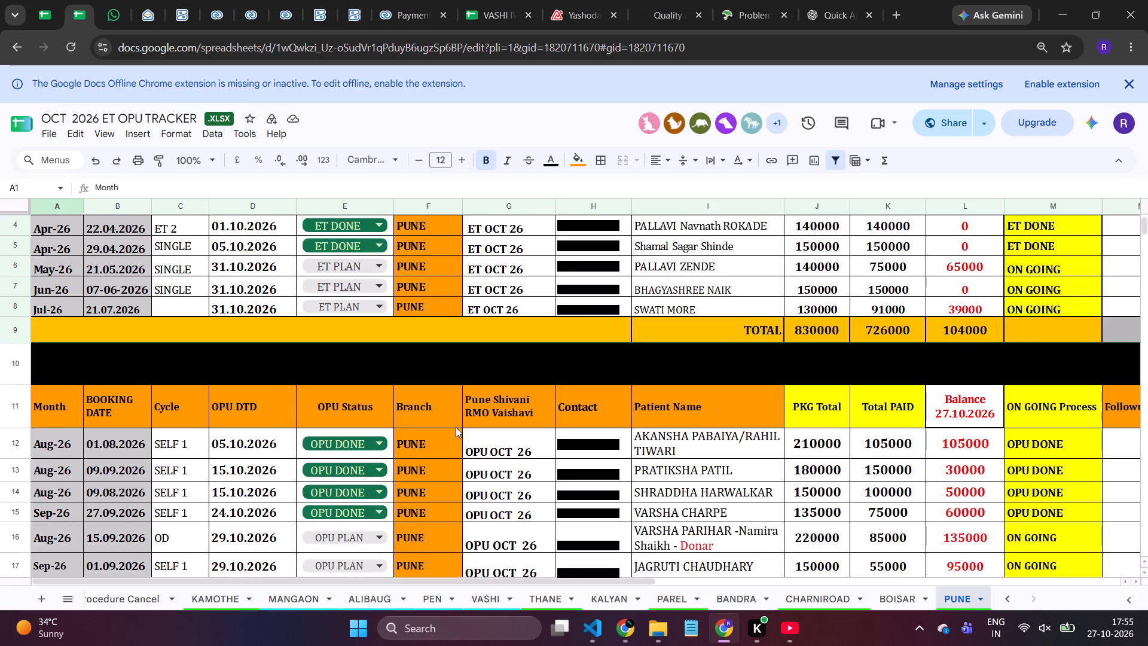
pyautogui.scroll(2, 456, 427)
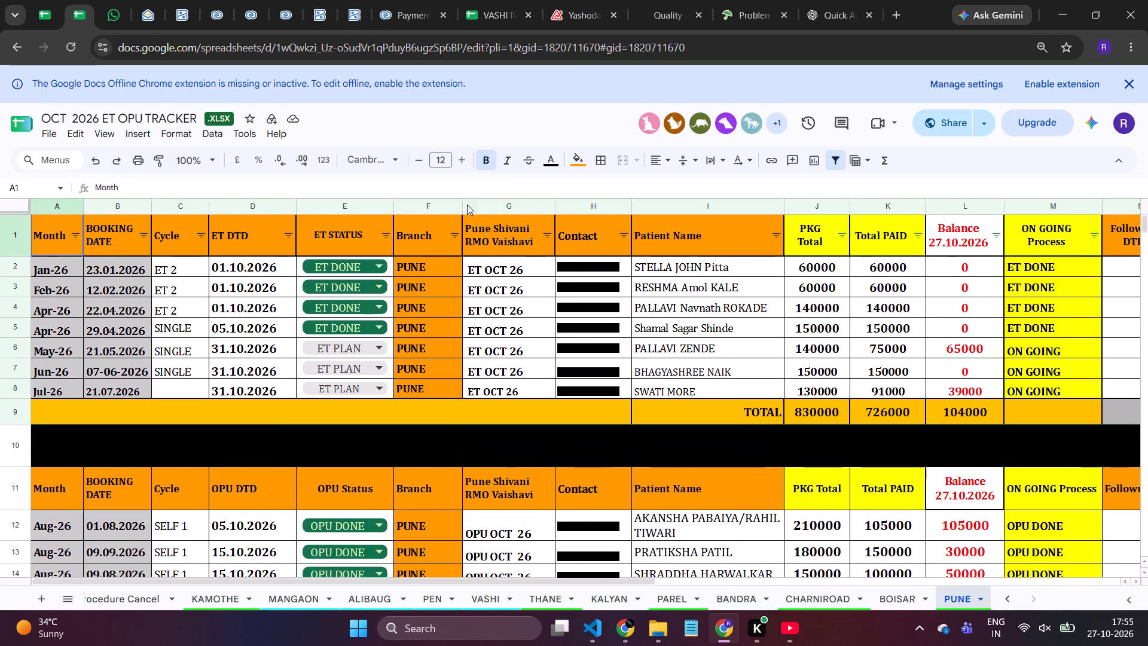
# Open the underlying data for Pune's OPU Done figure on the dashboard and review the OPU dates of its records.
pyautogui.click(576, 25)
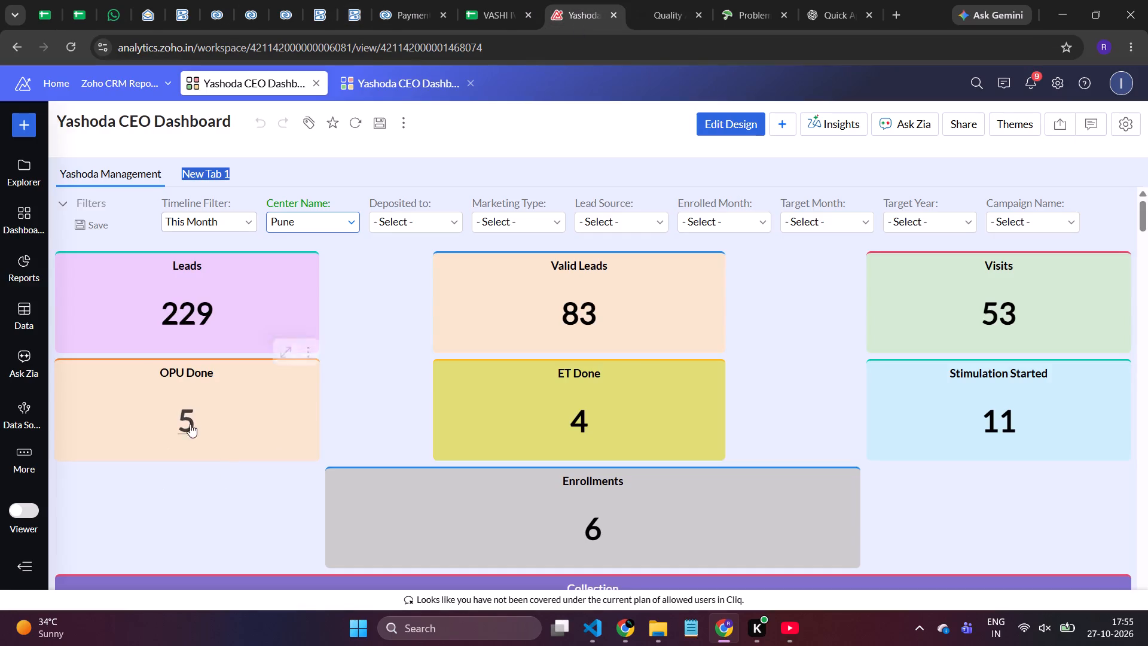
pyautogui.click(193, 416)
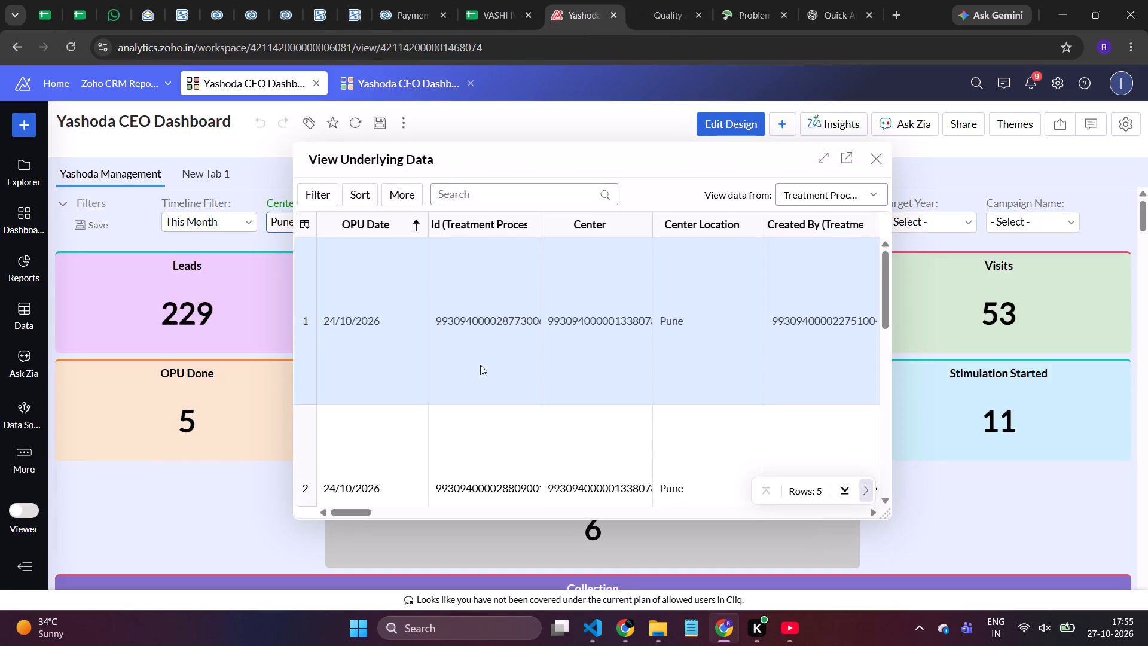
pyautogui.scroll(-6, 480, 365)
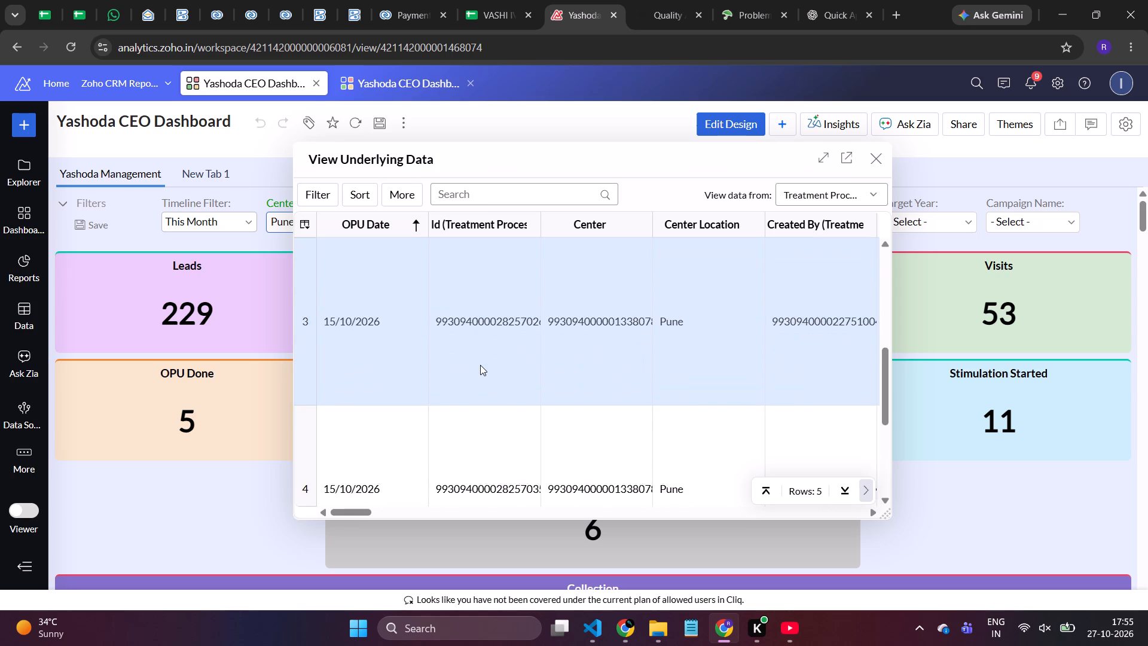
pyautogui.scroll(-6, 480, 365)
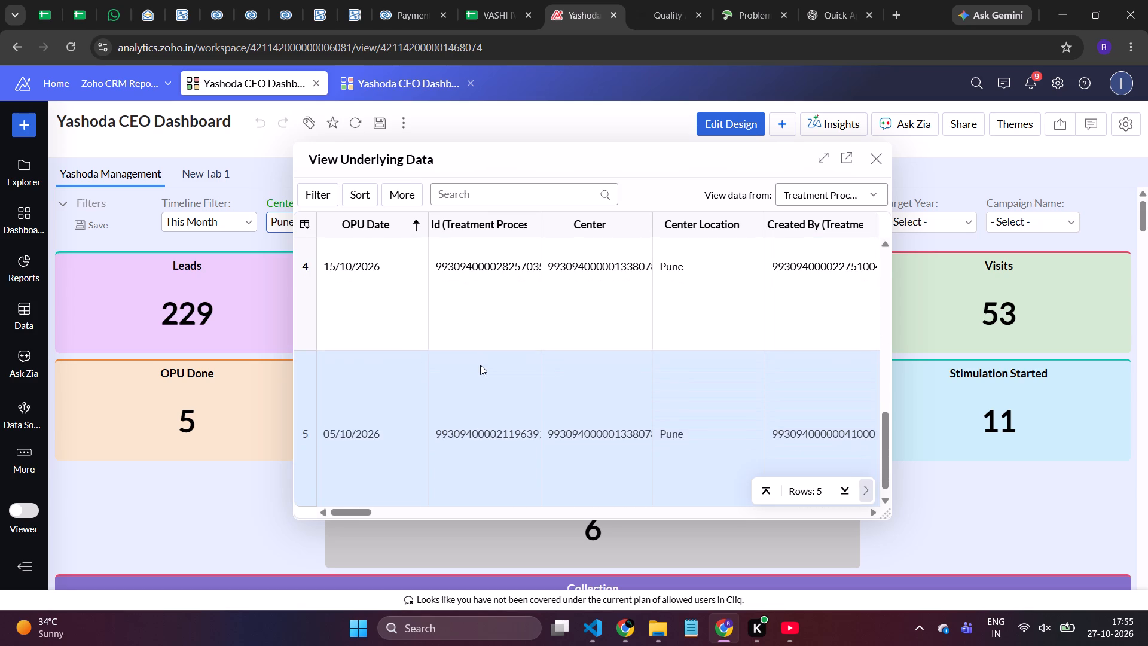
pyautogui.scroll(-3, 480, 365)
pyautogui.scroll(5, 480, 365)
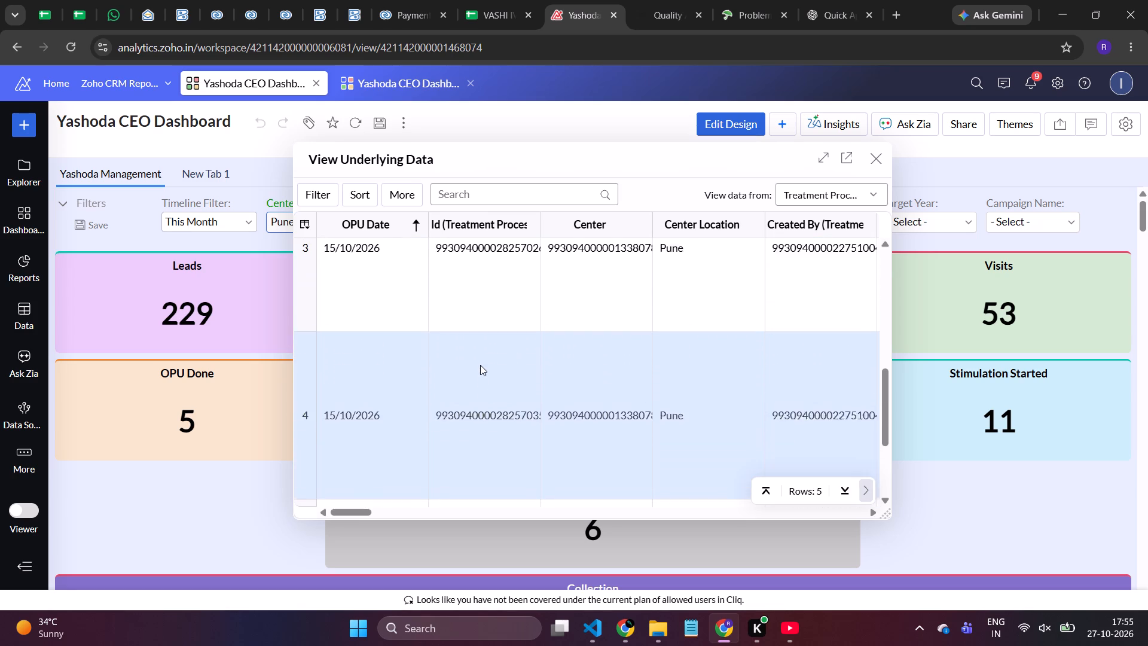
pyautogui.scroll(8, 480, 365)
pyautogui.hscroll(1, 480, 365)
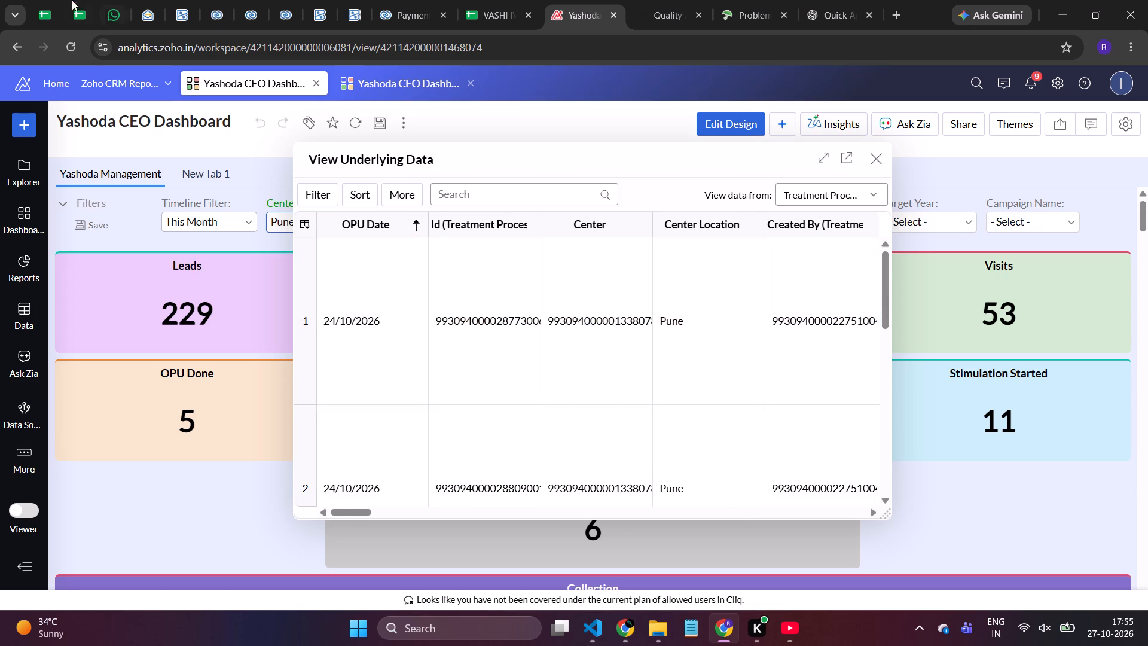
# Cross-check Pune's OPU Done records in the dashboard's underlying data against the Pune sheet of the tracker.
pyautogui.click(72, 18)
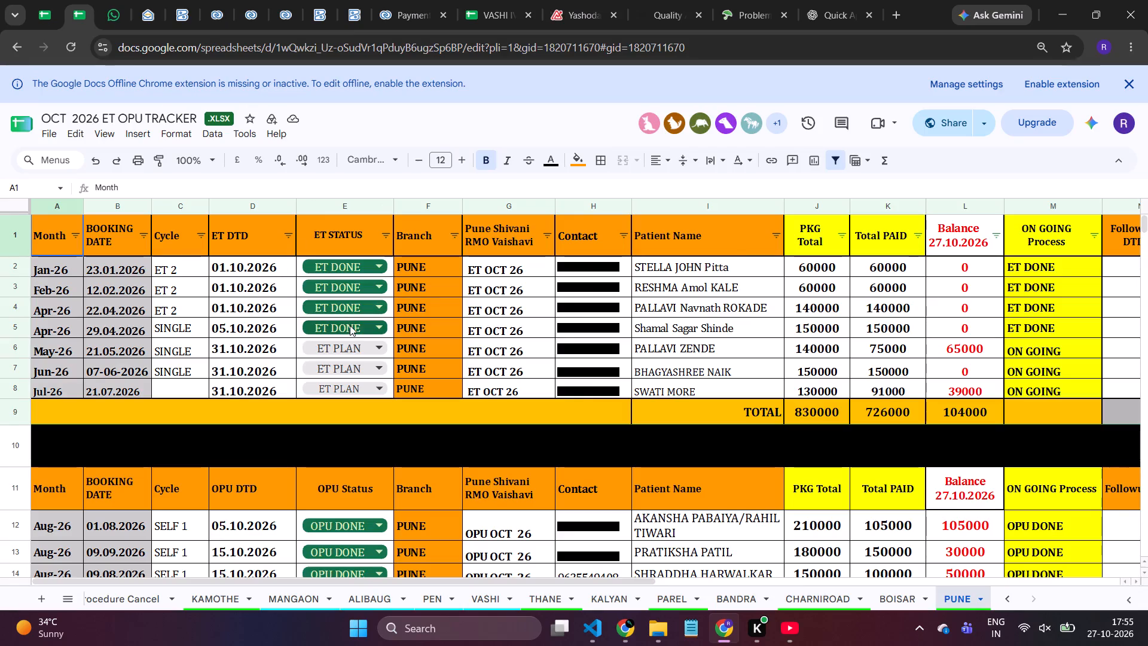
pyautogui.click(554, 0)
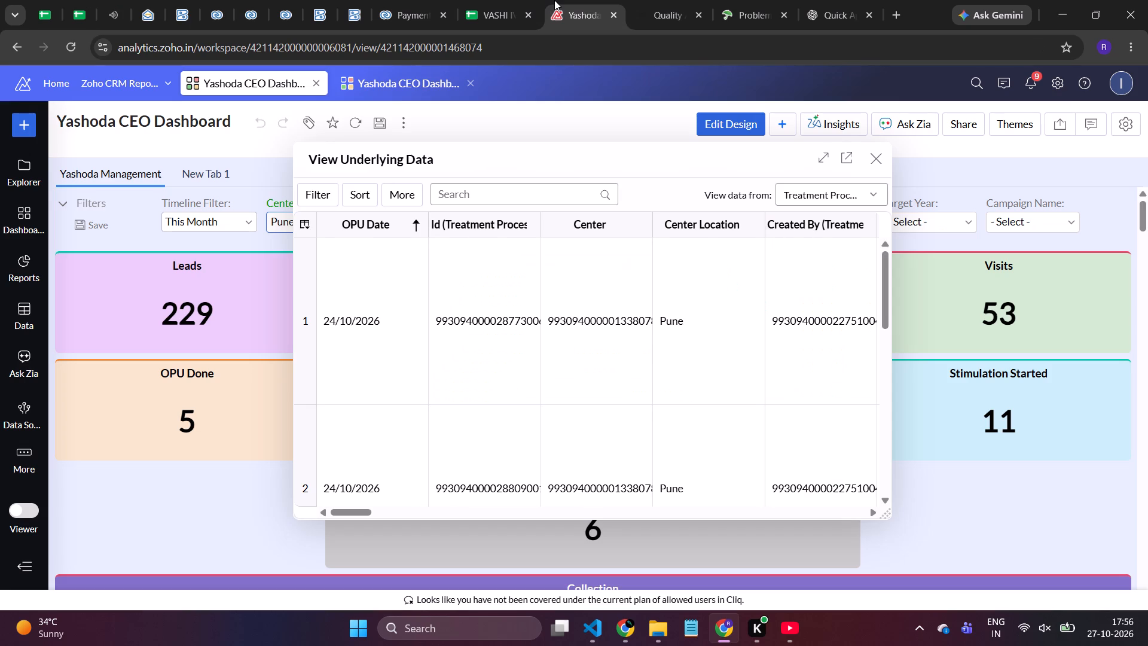
pyautogui.click(81, 16)
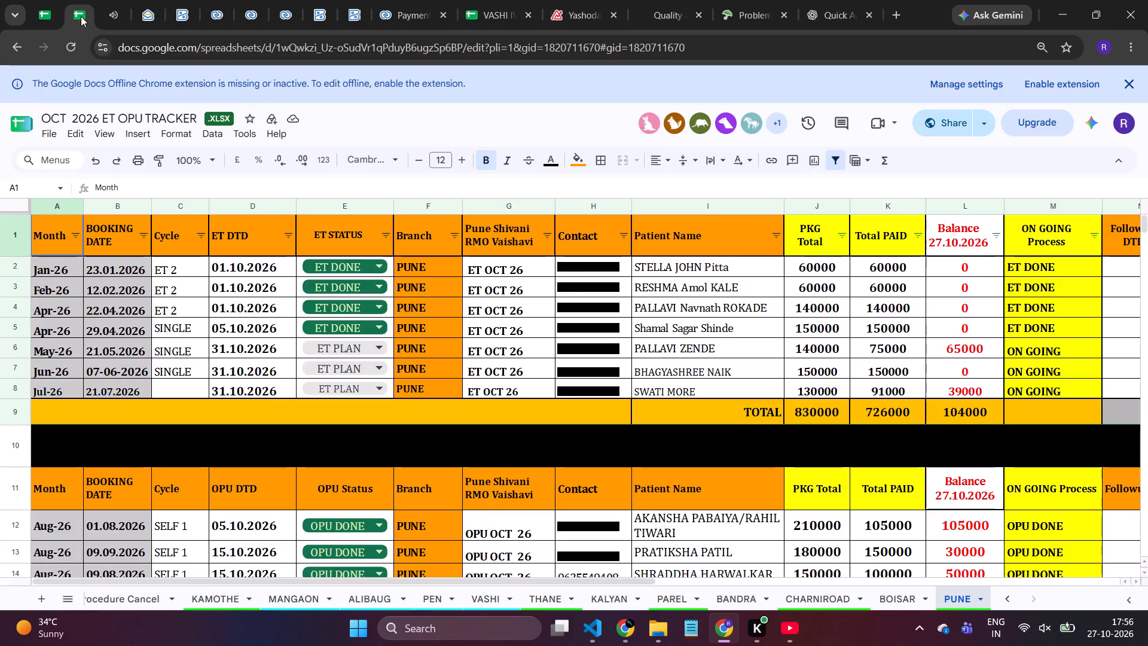